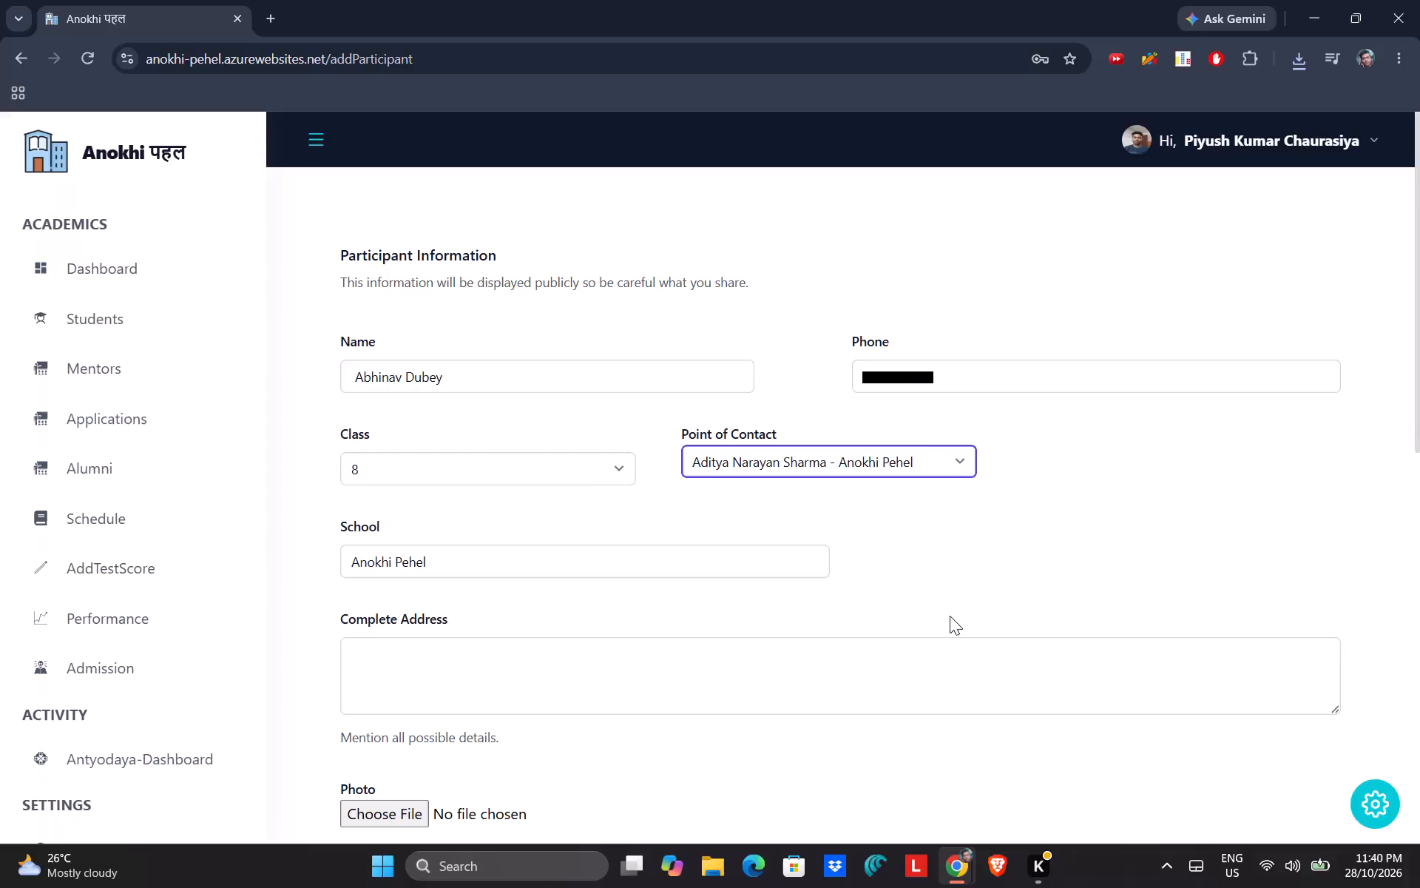
Enter the participant's street address in the Complete Address field of the participant information form.
left_click(535, 686)
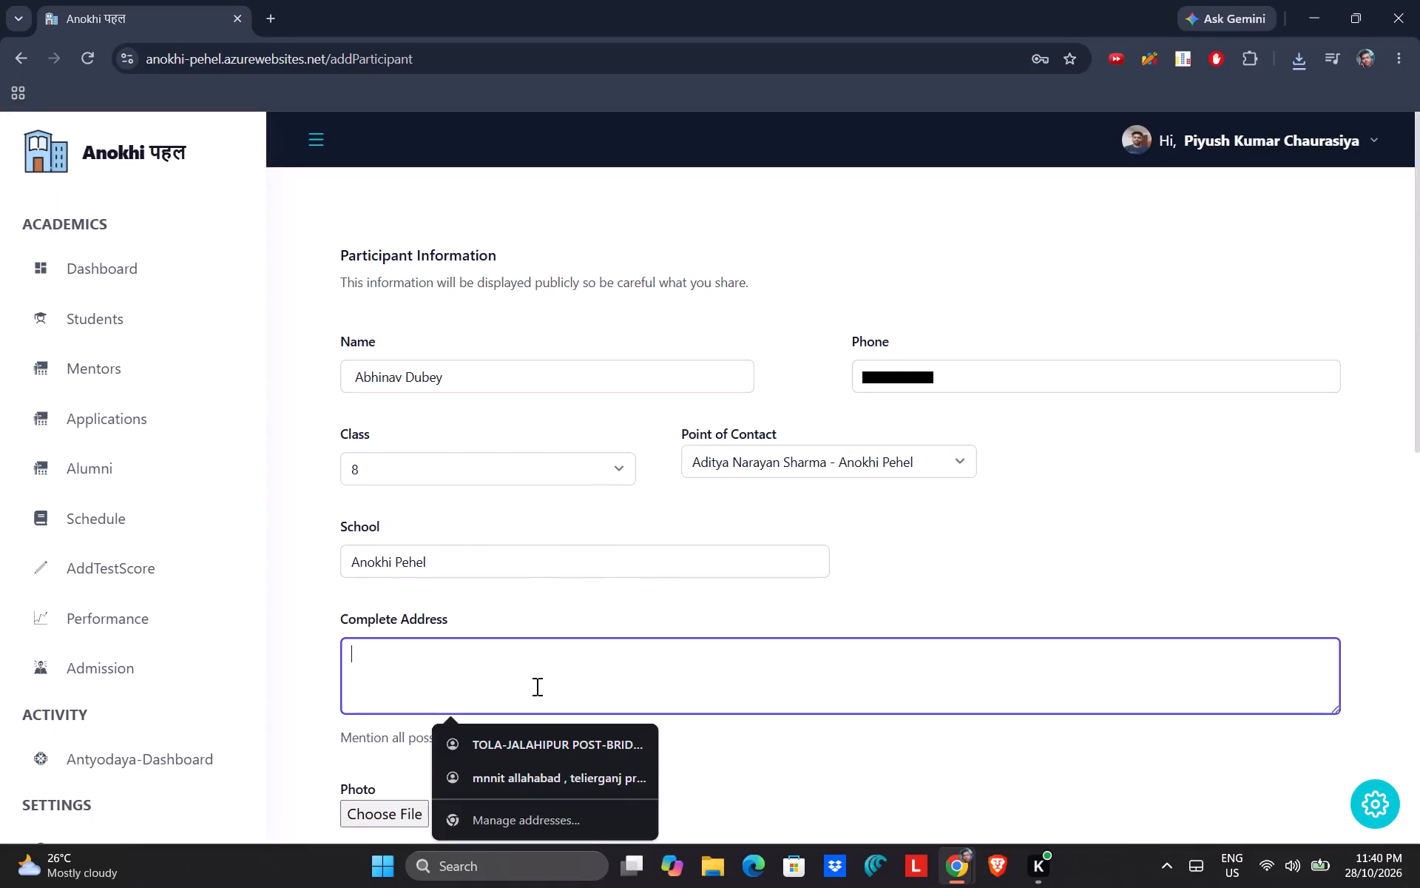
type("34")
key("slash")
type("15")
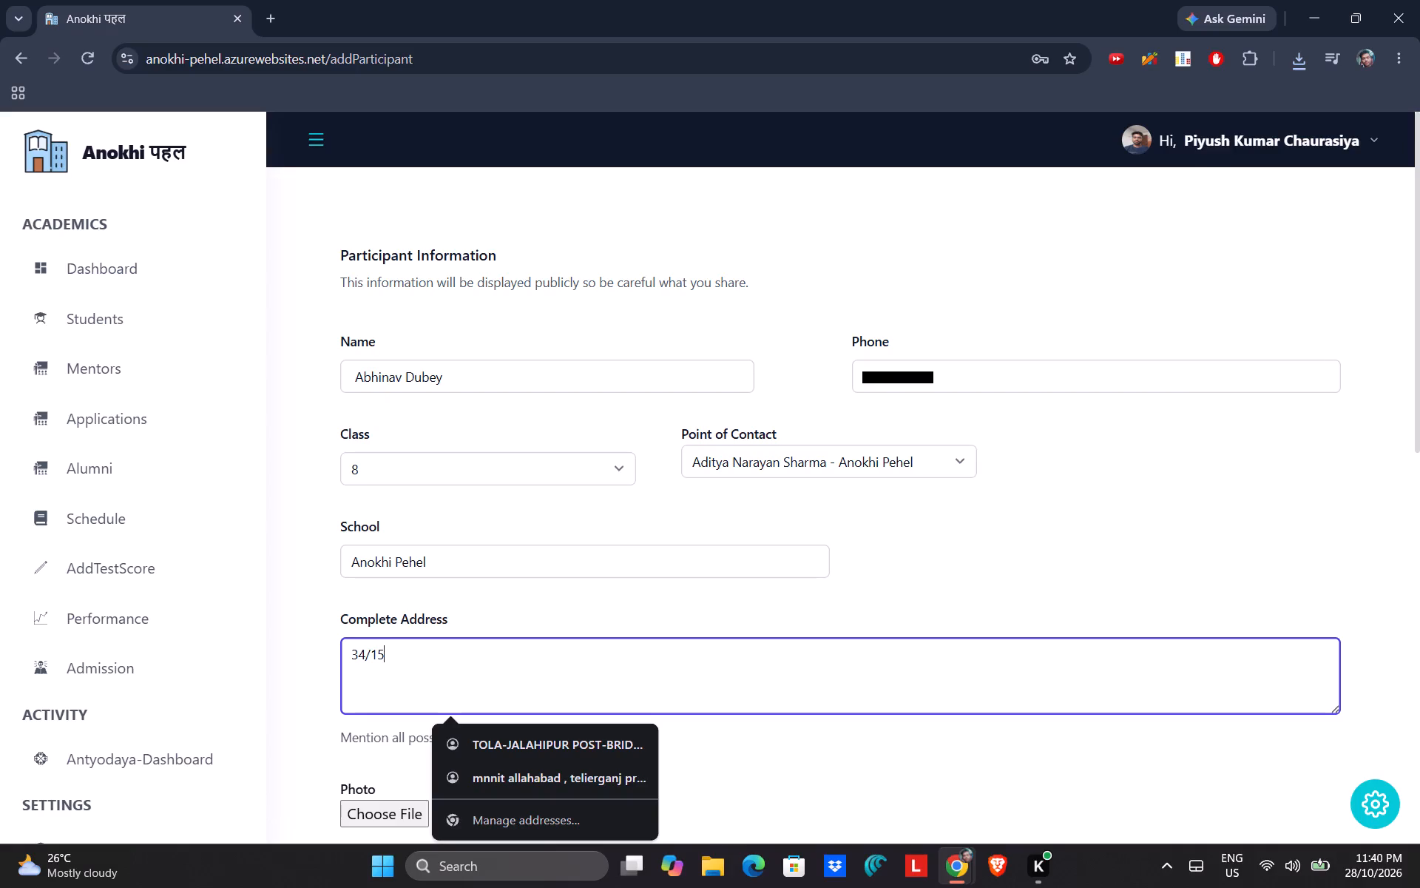
Finish the participant's address in the Complete Address field by adding the locality and city after the house number.
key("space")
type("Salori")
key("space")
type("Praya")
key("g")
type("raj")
Check the most recently downloaded WhatsApp JPEG, timed 8.21.13 PM, and attach it as the participant's photo.
scroll(535, 686, "down", 1)
scroll(952, 556, "down", 3)
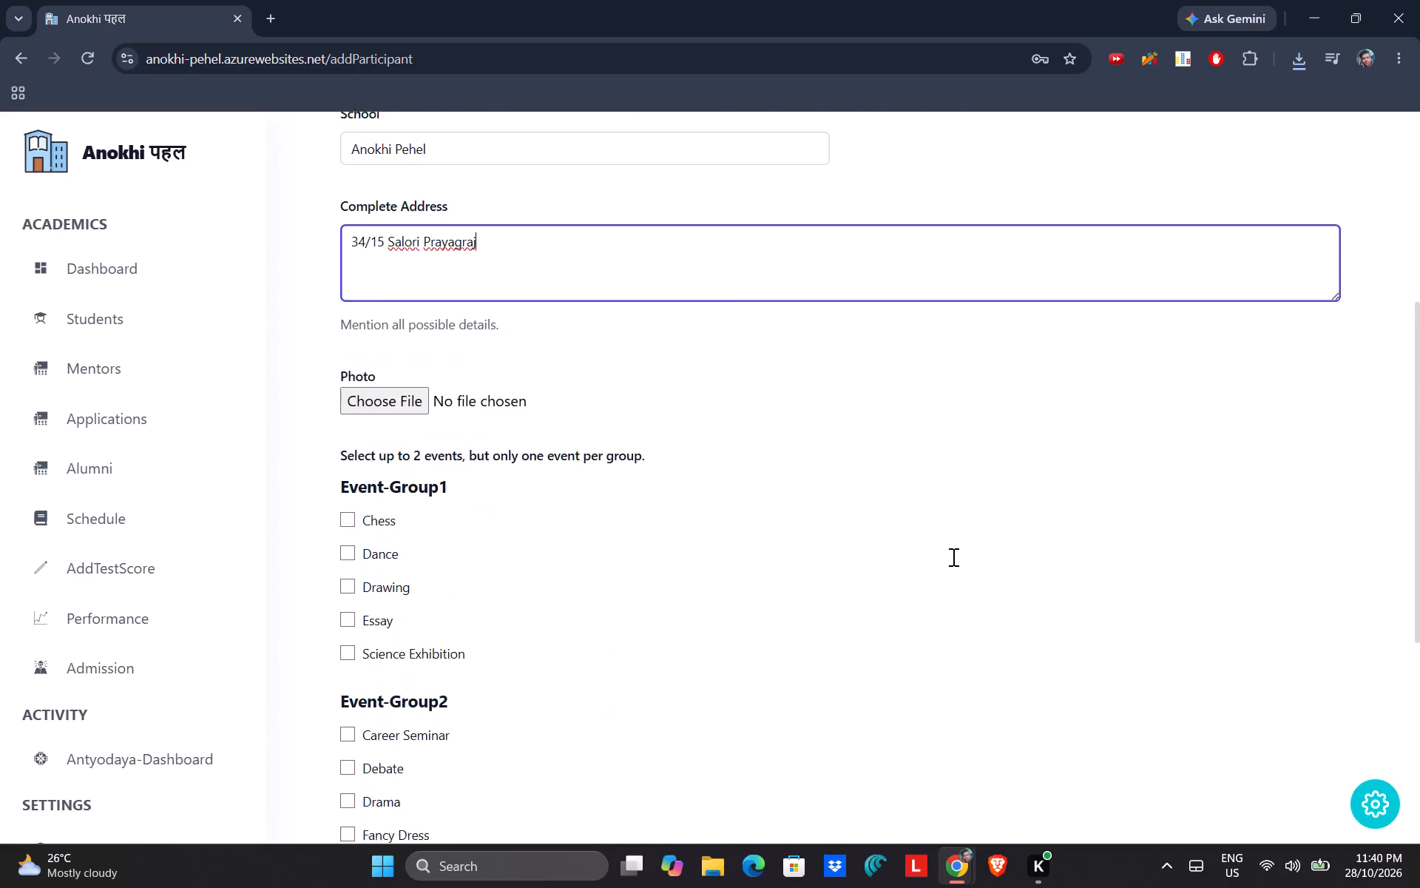
left_click(1299, 65)
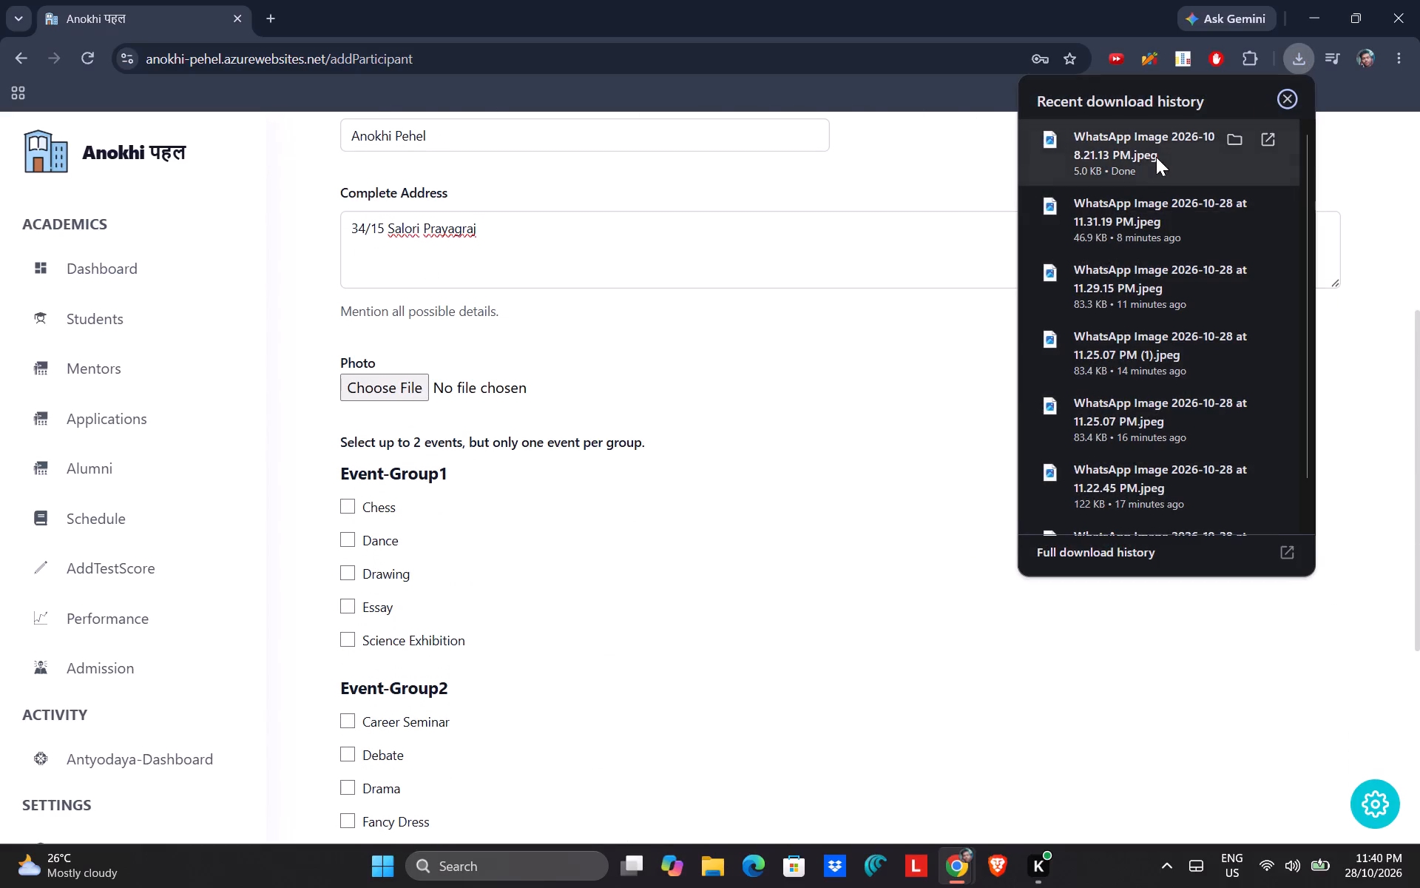
left_click(1156, 157)
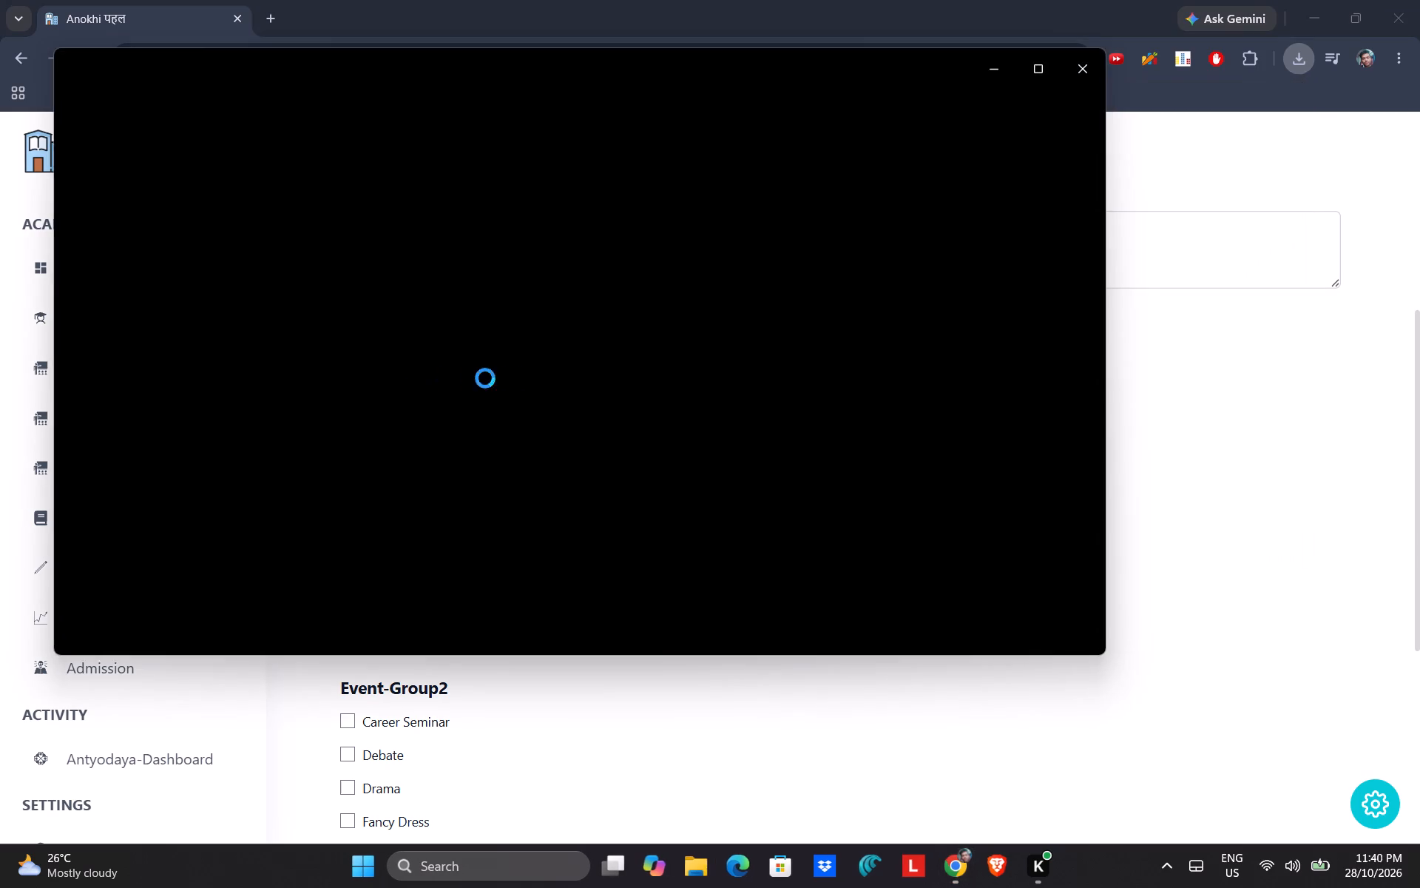
left_click(1076, 79)
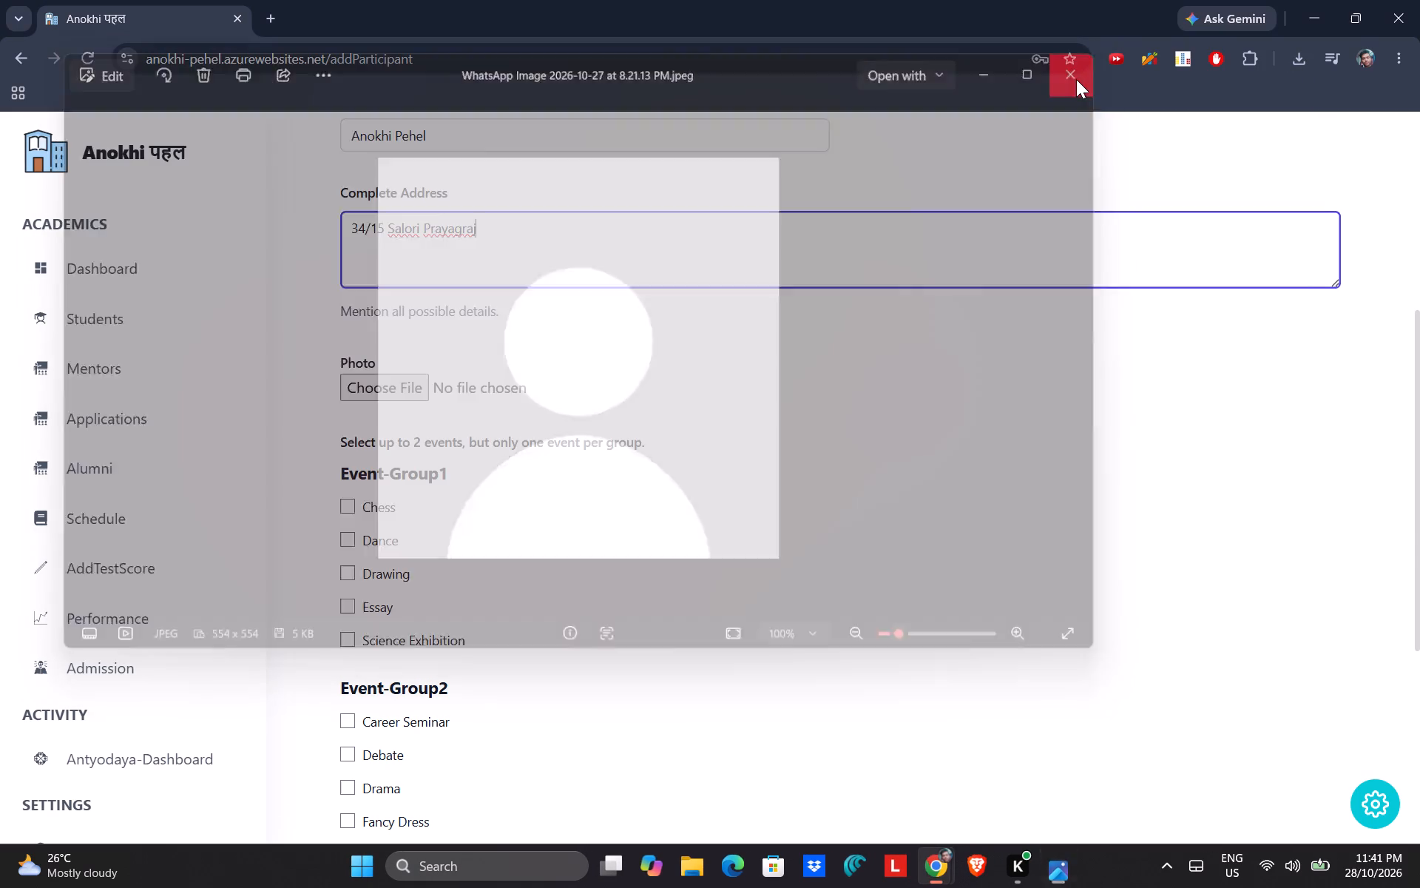
left_click(1305, 66)
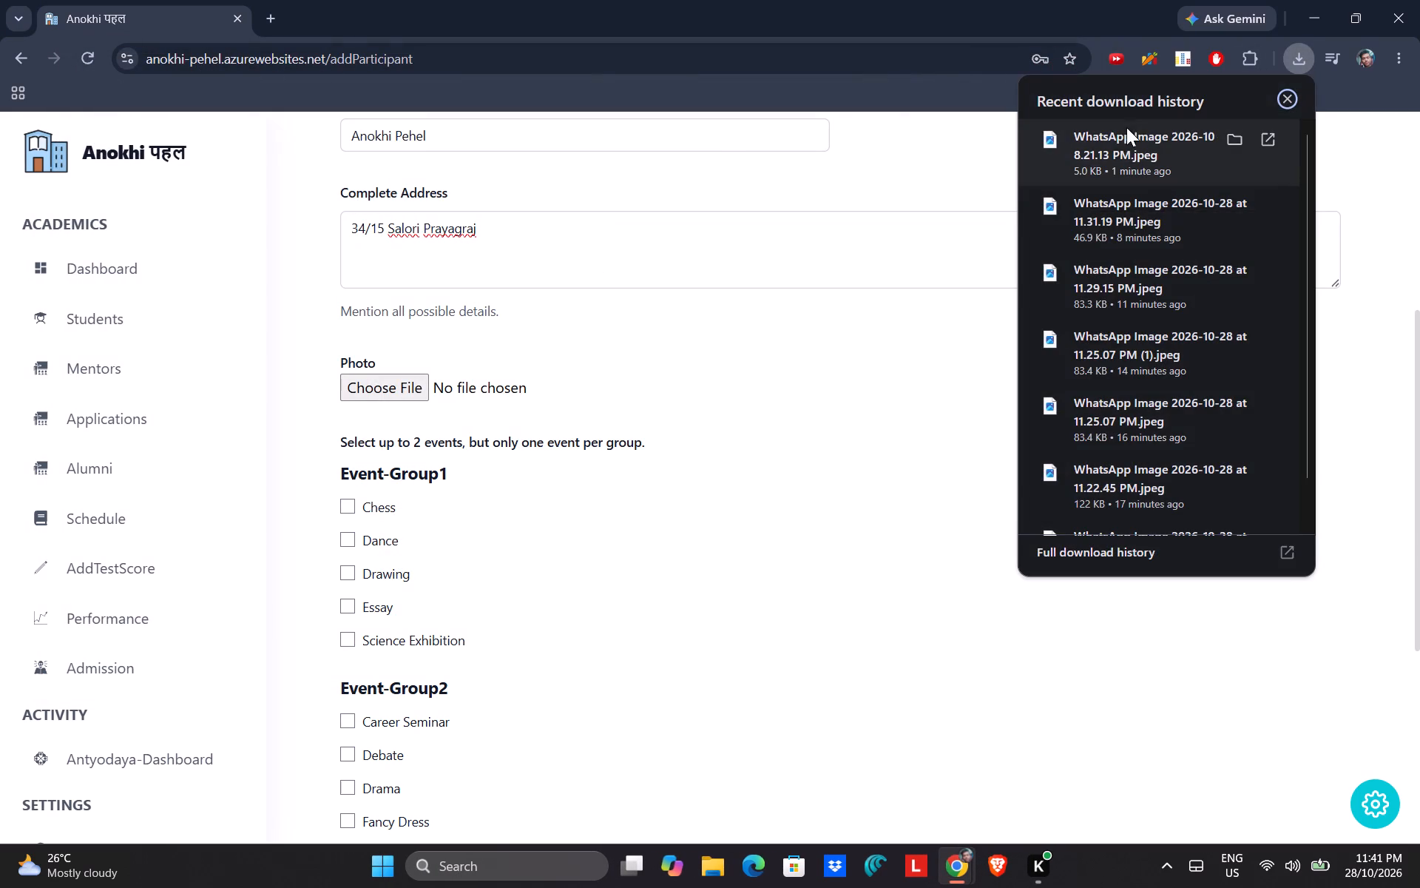
left_click_drag(1120, 144, 405, 377)
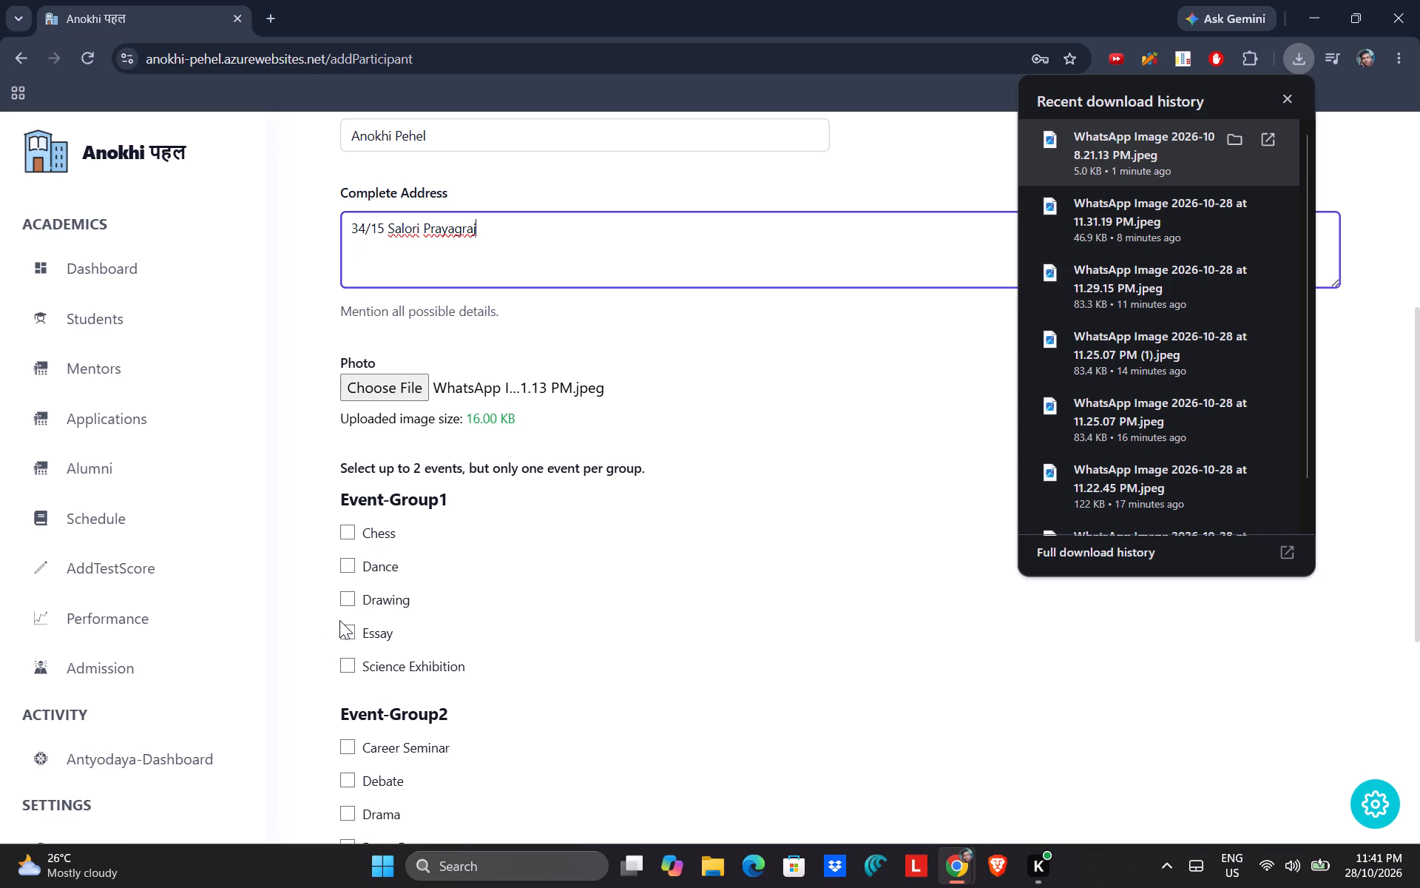
Choose Chess from Event-Group1 and Quiz from Event-Group2 for the participant, and save the registration.
left_click(347, 525)
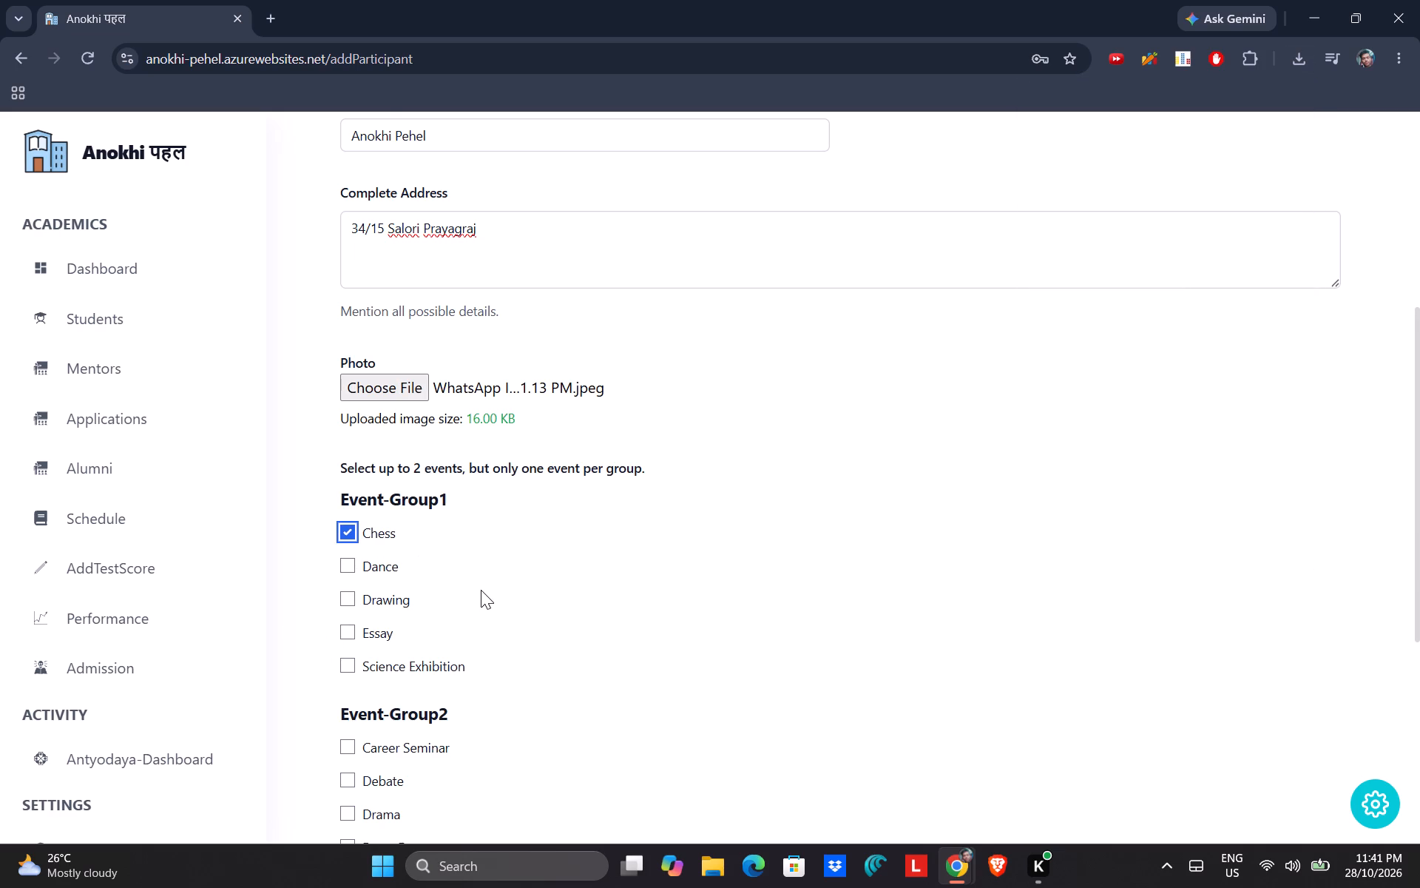
scroll(481, 590, "down", 2)
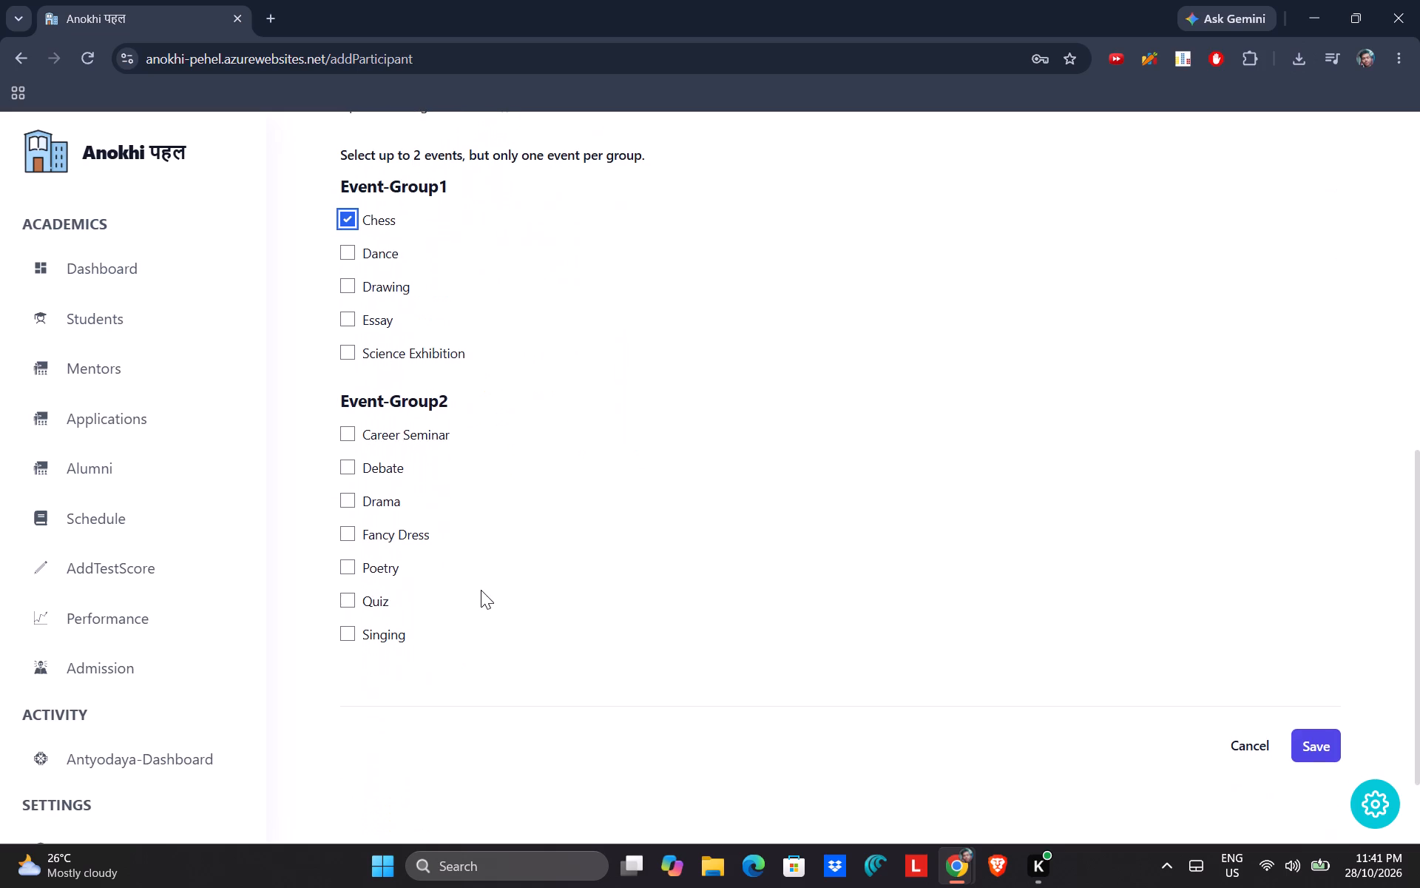
left_click(351, 603)
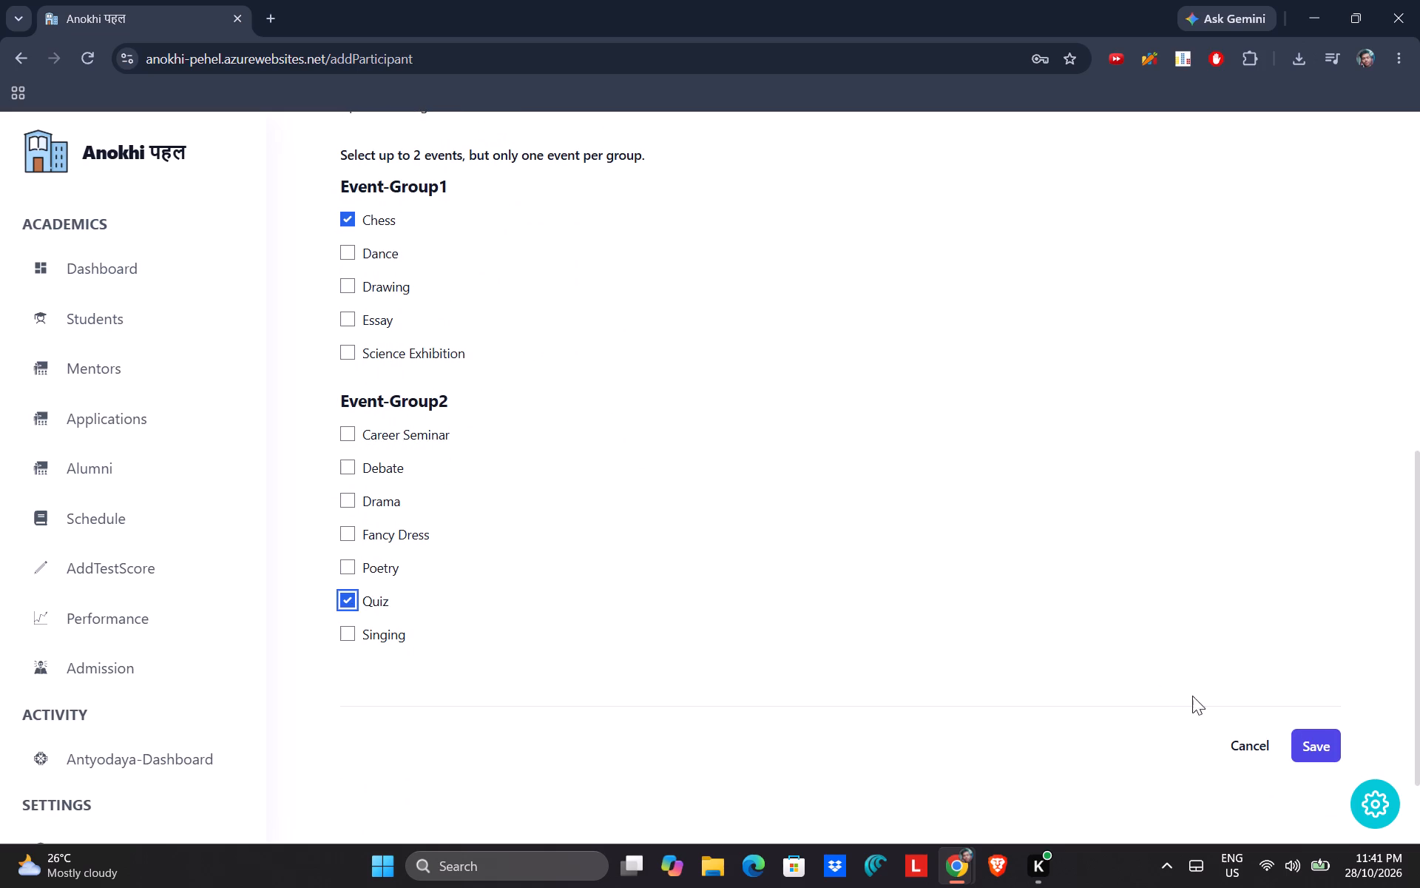
left_click(1302, 738)
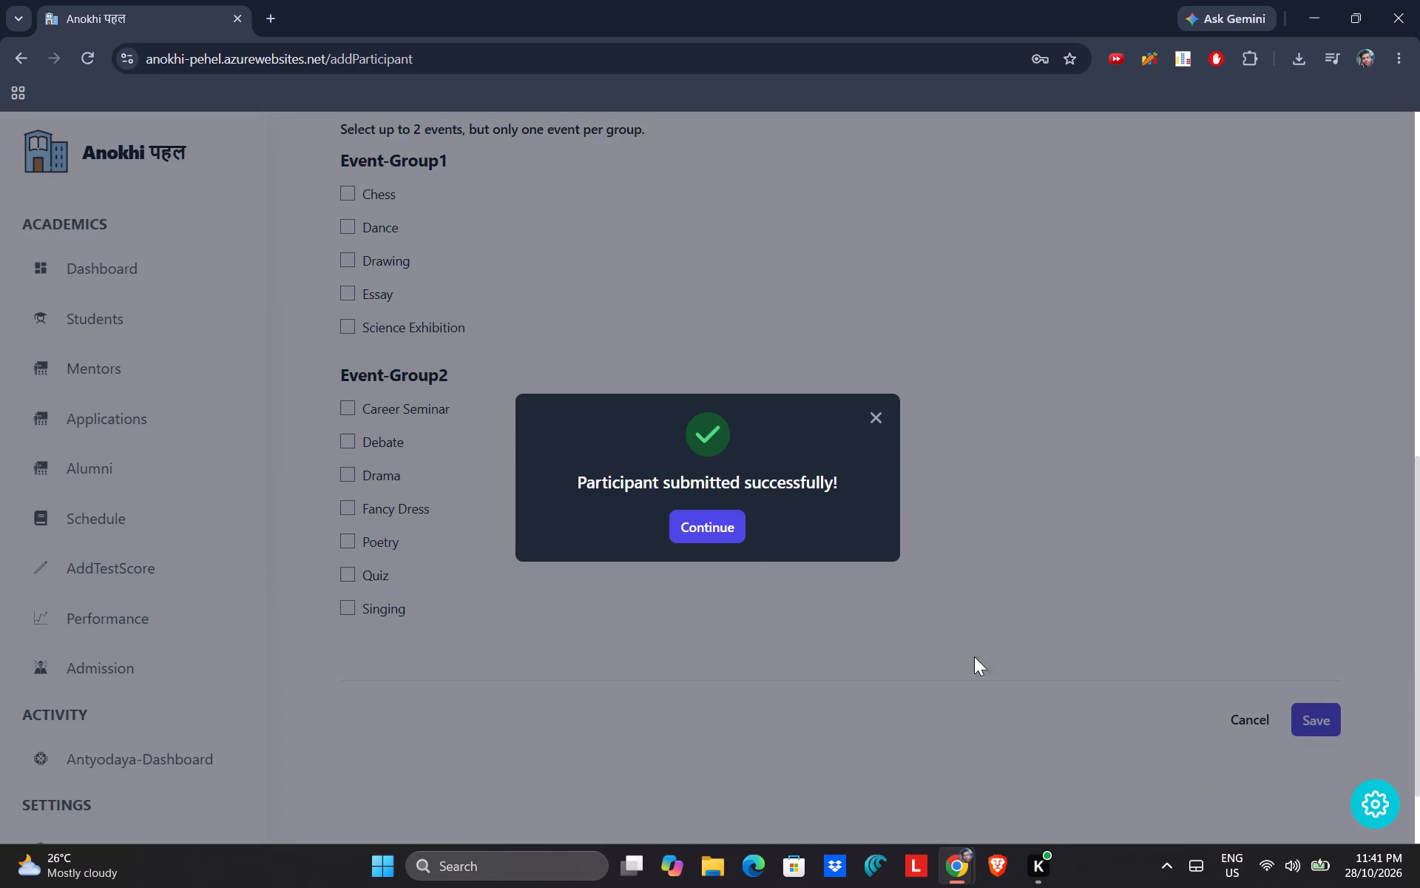
Acknowledge the participant submission message and continue.
left_click(728, 528)
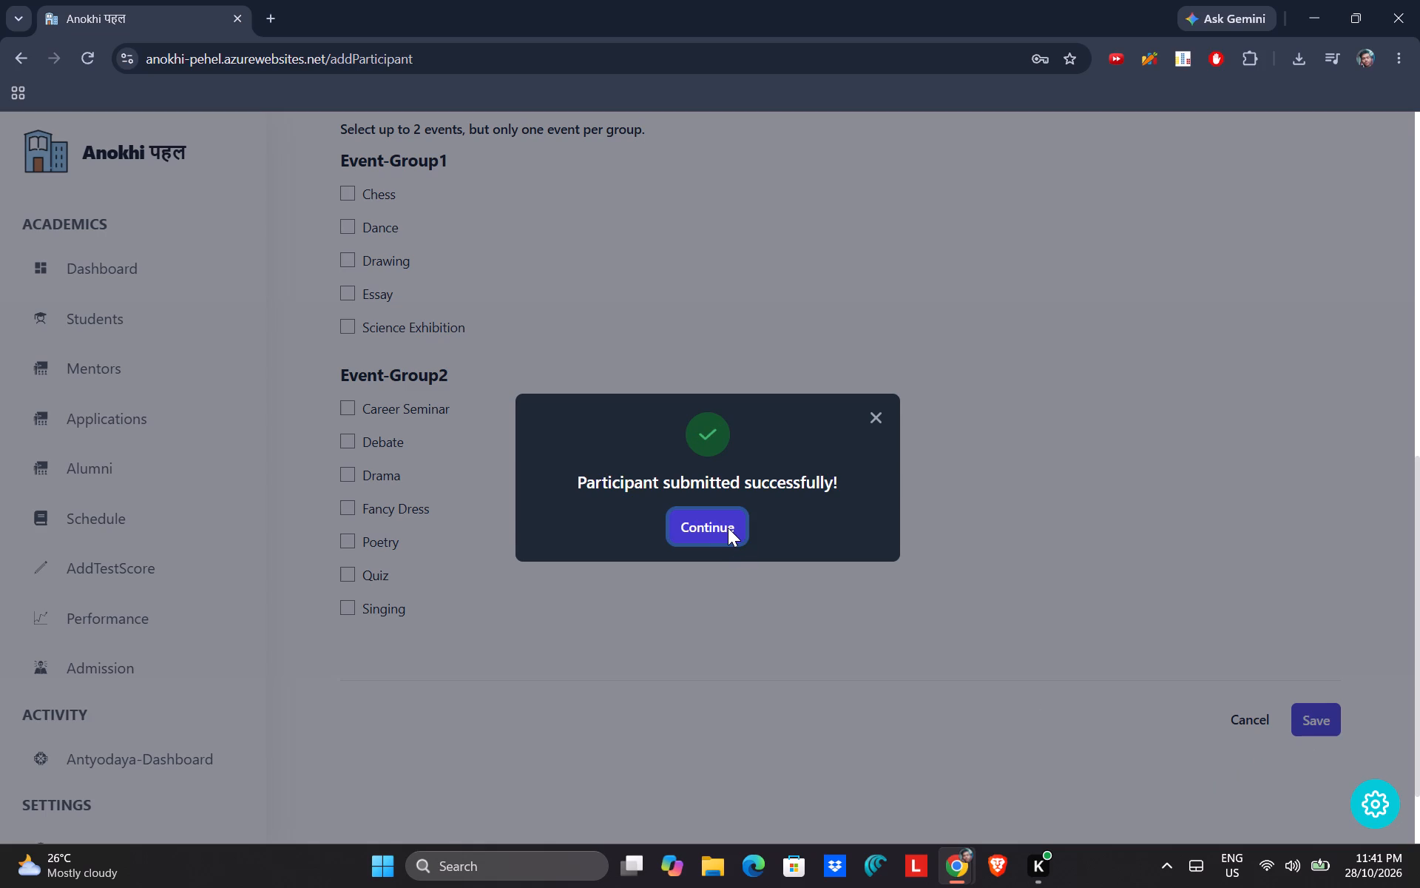
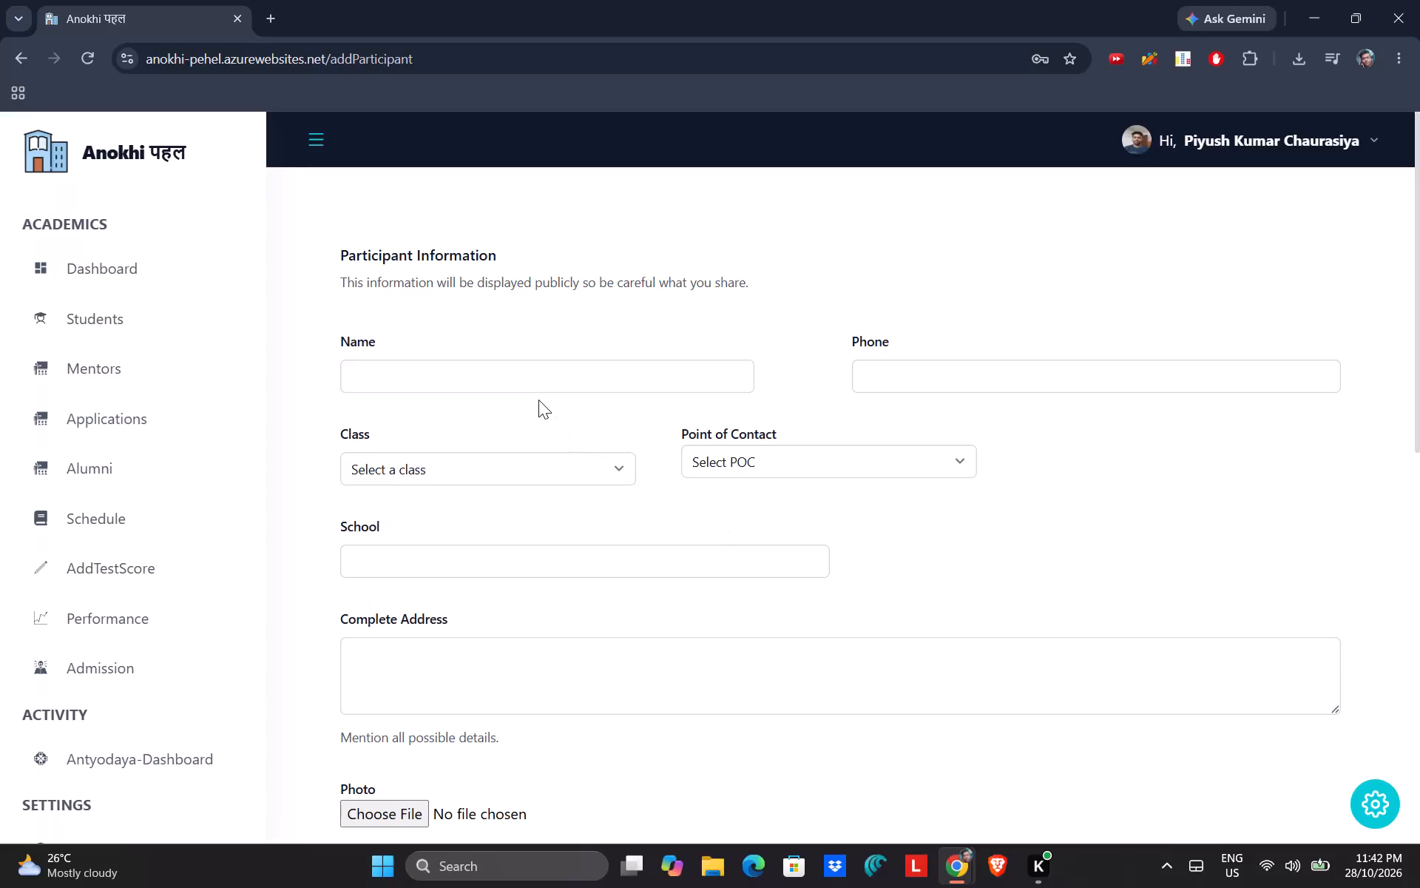
Enter the next participant's full name in the Name field of the blank participant information form.
left_click(544, 362)
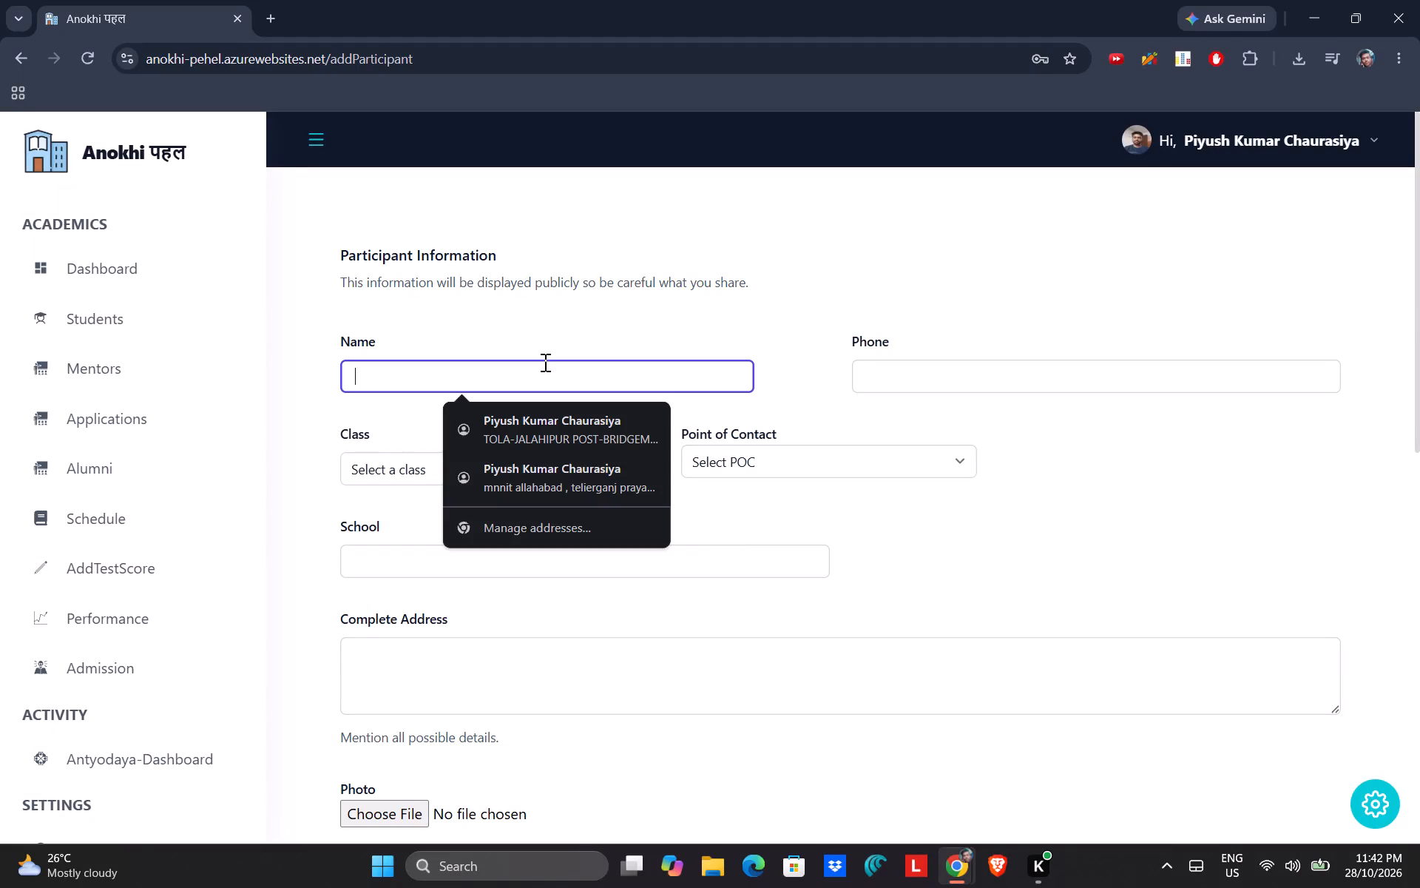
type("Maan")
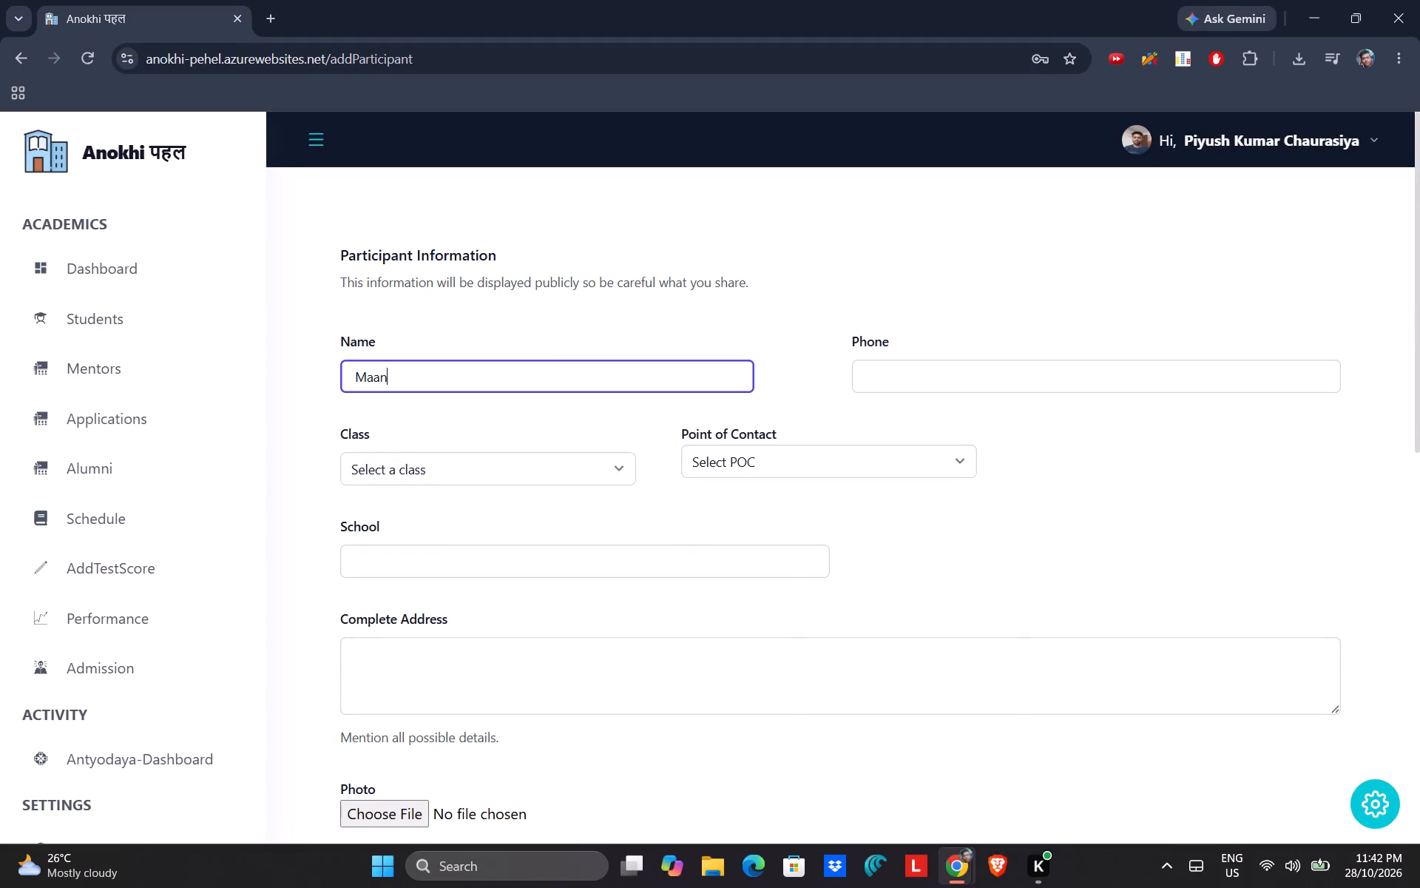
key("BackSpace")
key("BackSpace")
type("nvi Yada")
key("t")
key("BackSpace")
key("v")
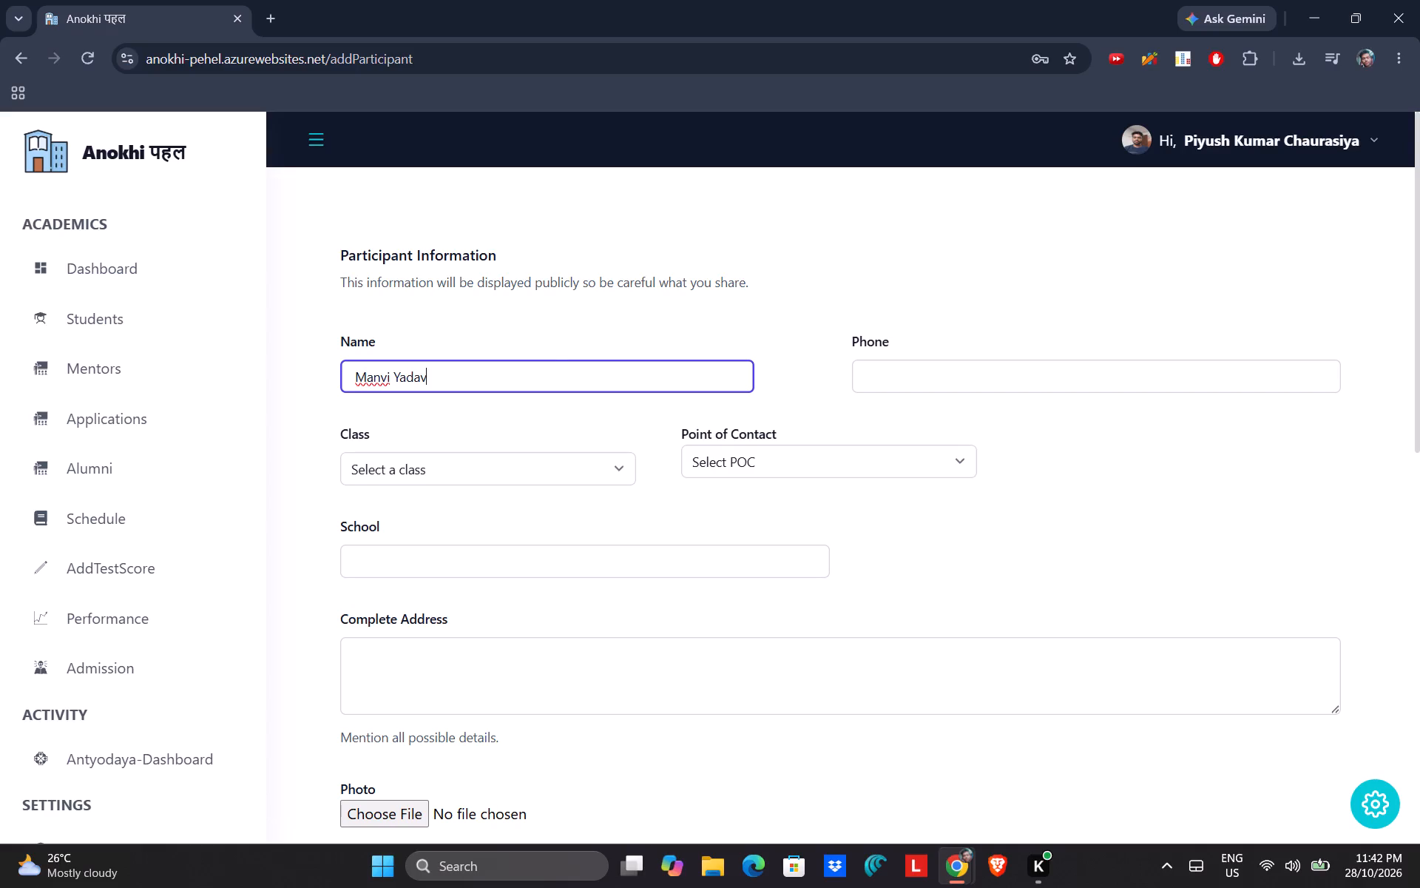
Fill in the Phone field for the new participant.
left_click(939, 384)
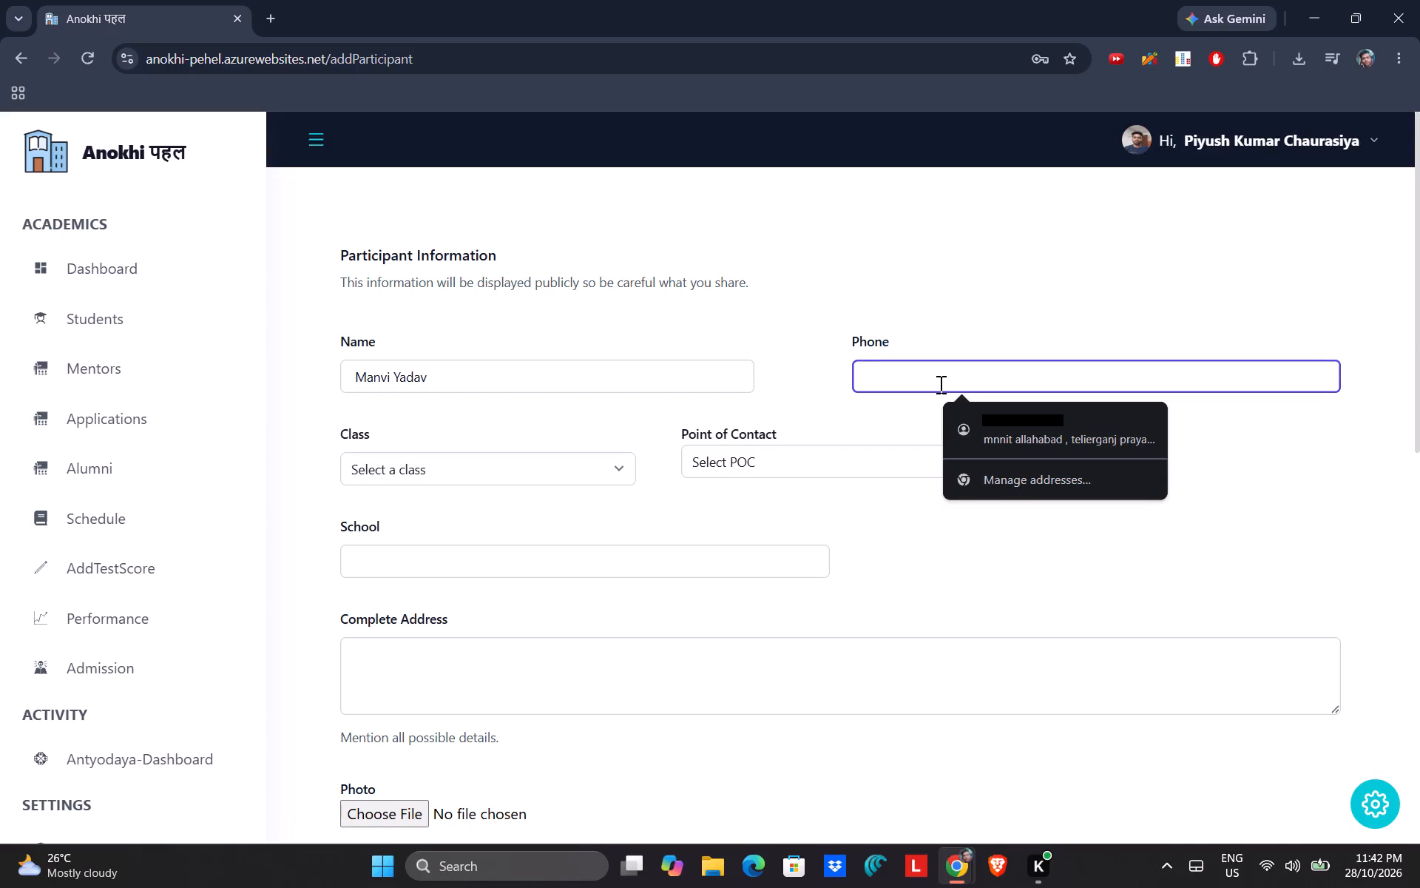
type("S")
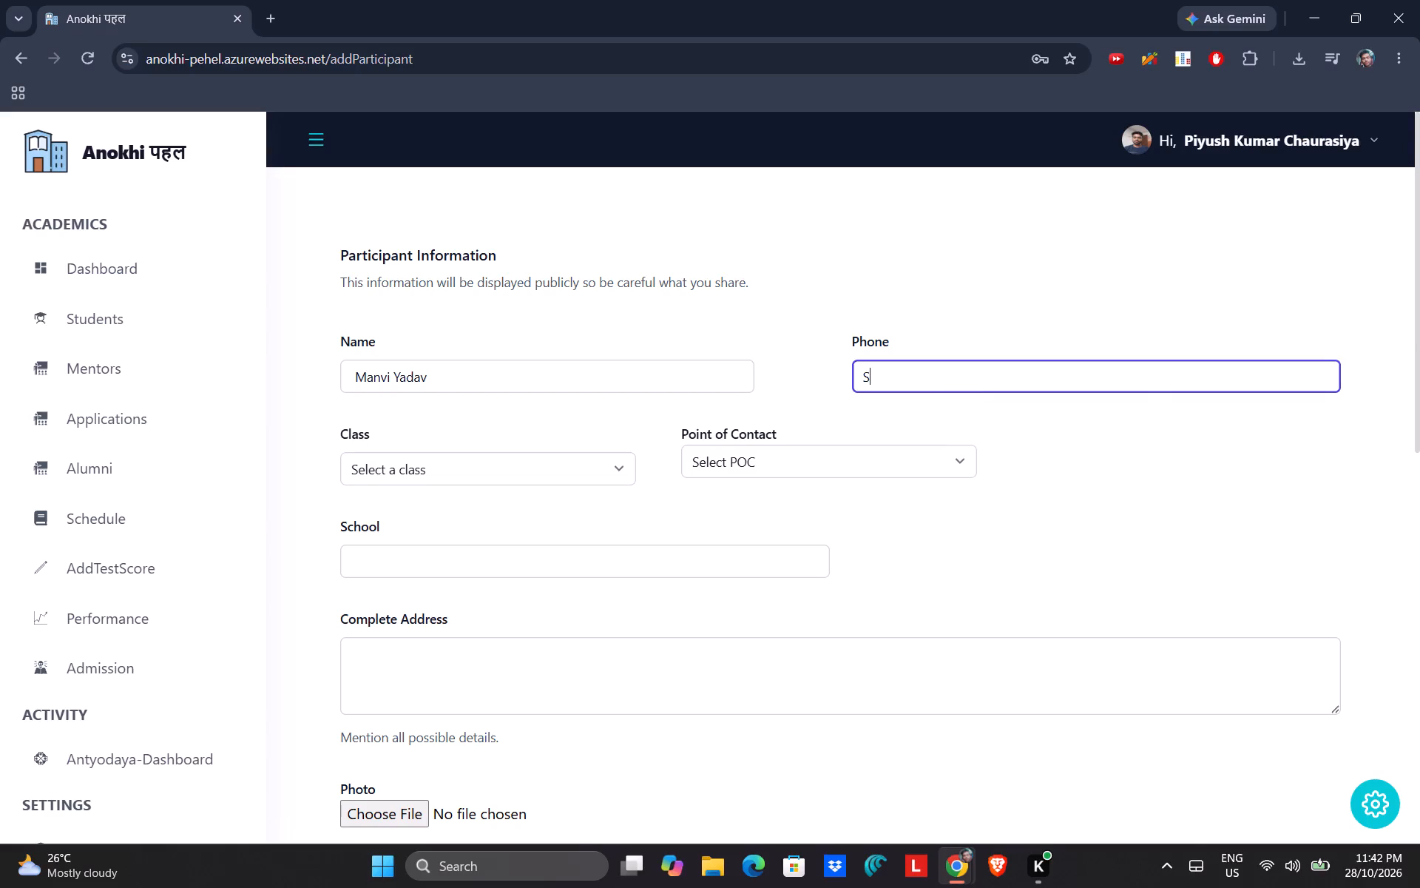
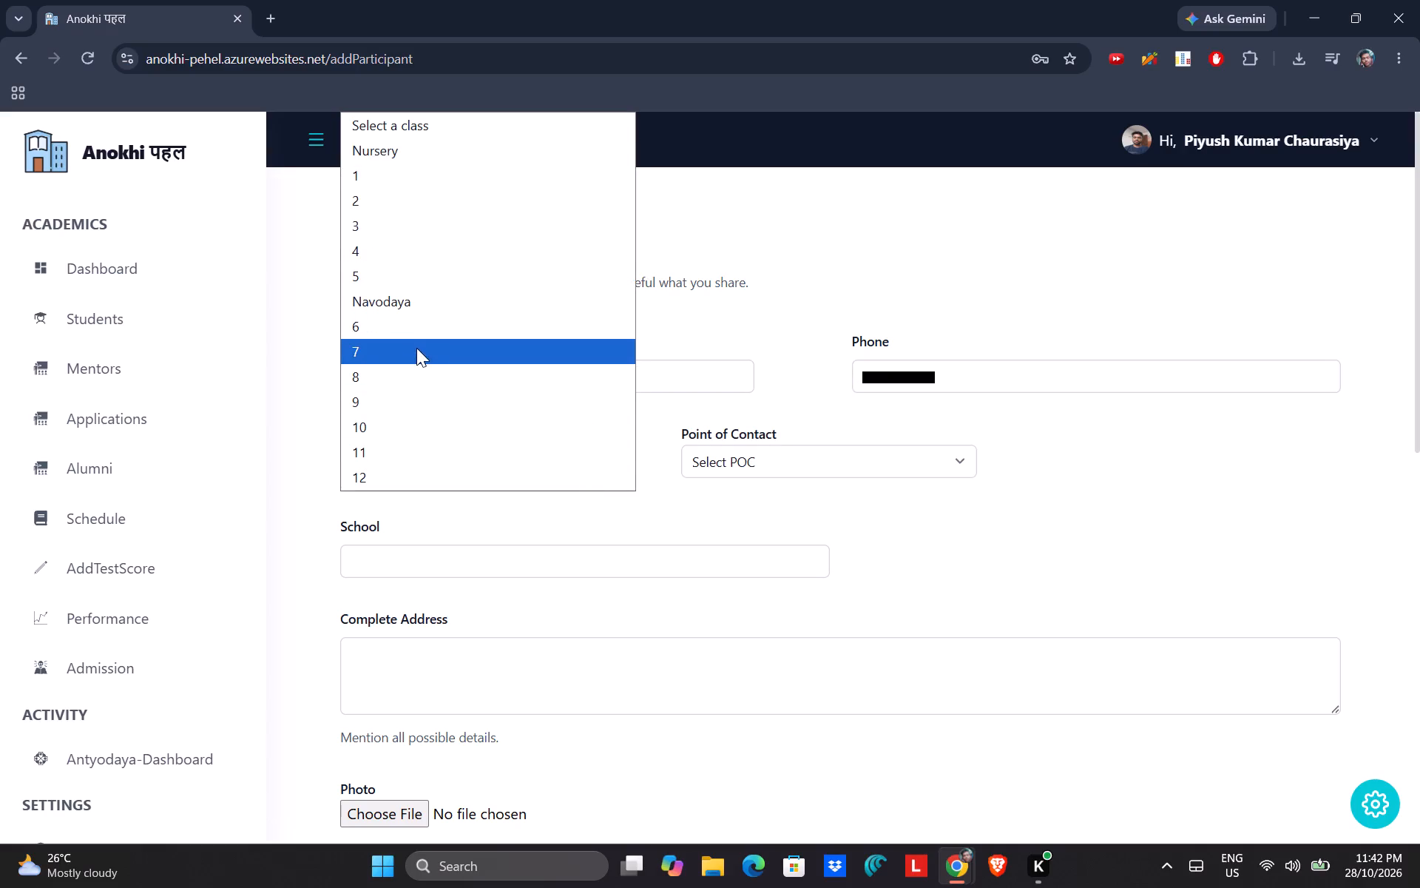
Choose the Anokhi Pehel contact as the participant's Point of Contact.
left_click(718, 468)
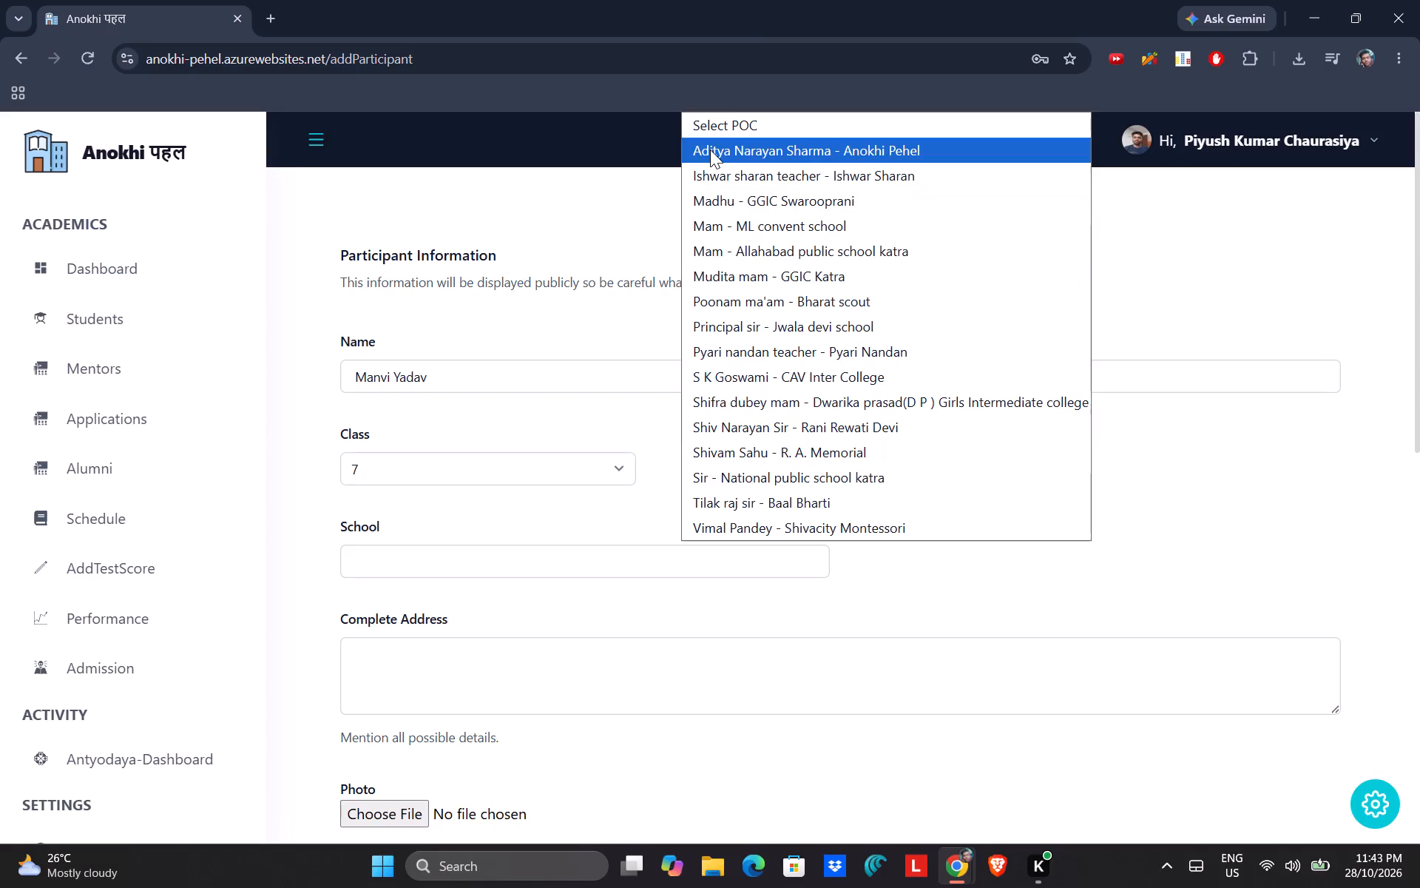
left_click(710, 149)
Fill in the participant's Complete Address with the locality, area and city, joining the two-part locality name into one word.
left_click(469, 702)
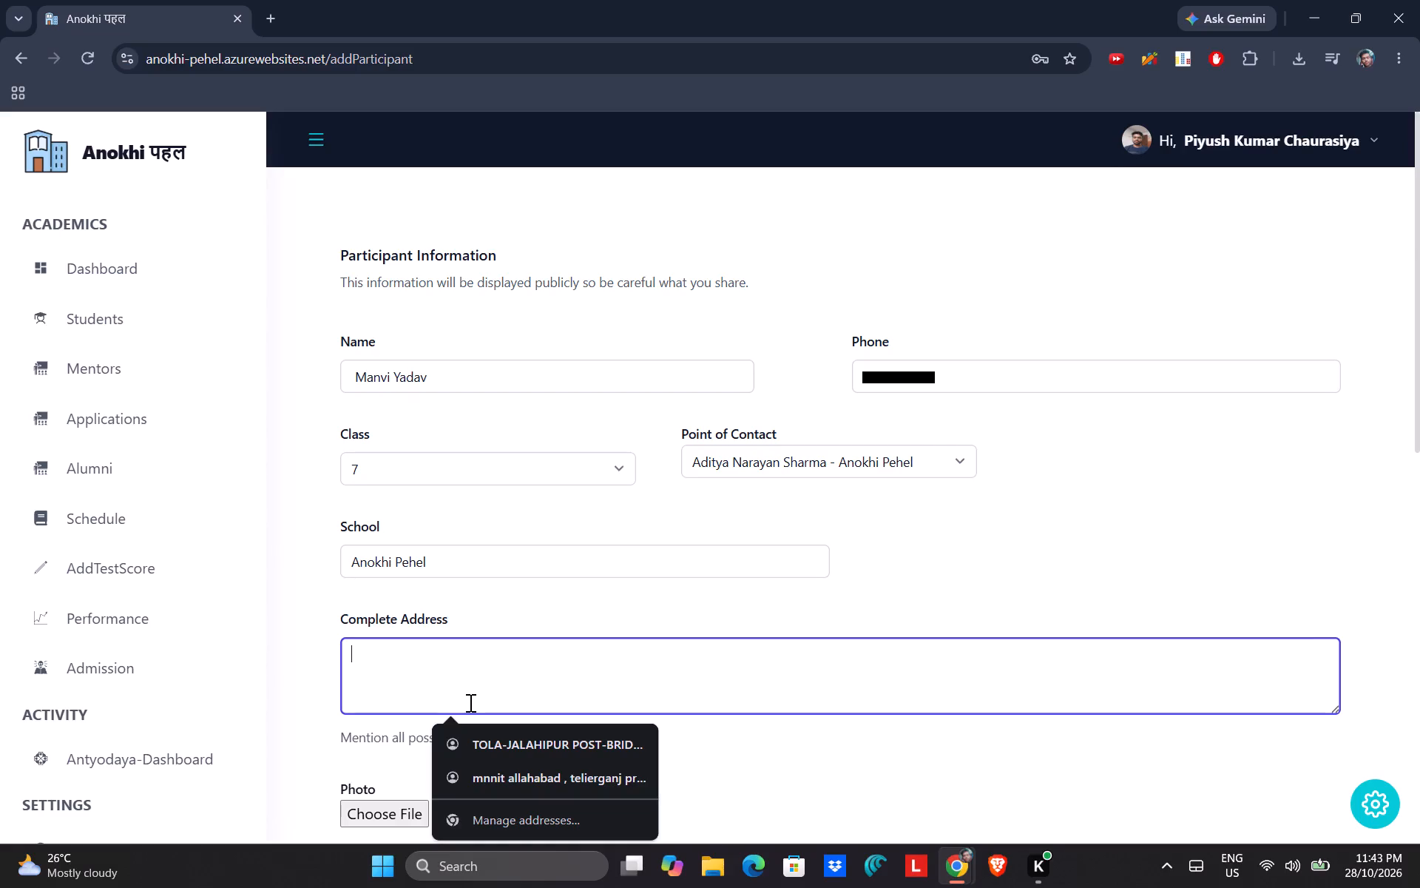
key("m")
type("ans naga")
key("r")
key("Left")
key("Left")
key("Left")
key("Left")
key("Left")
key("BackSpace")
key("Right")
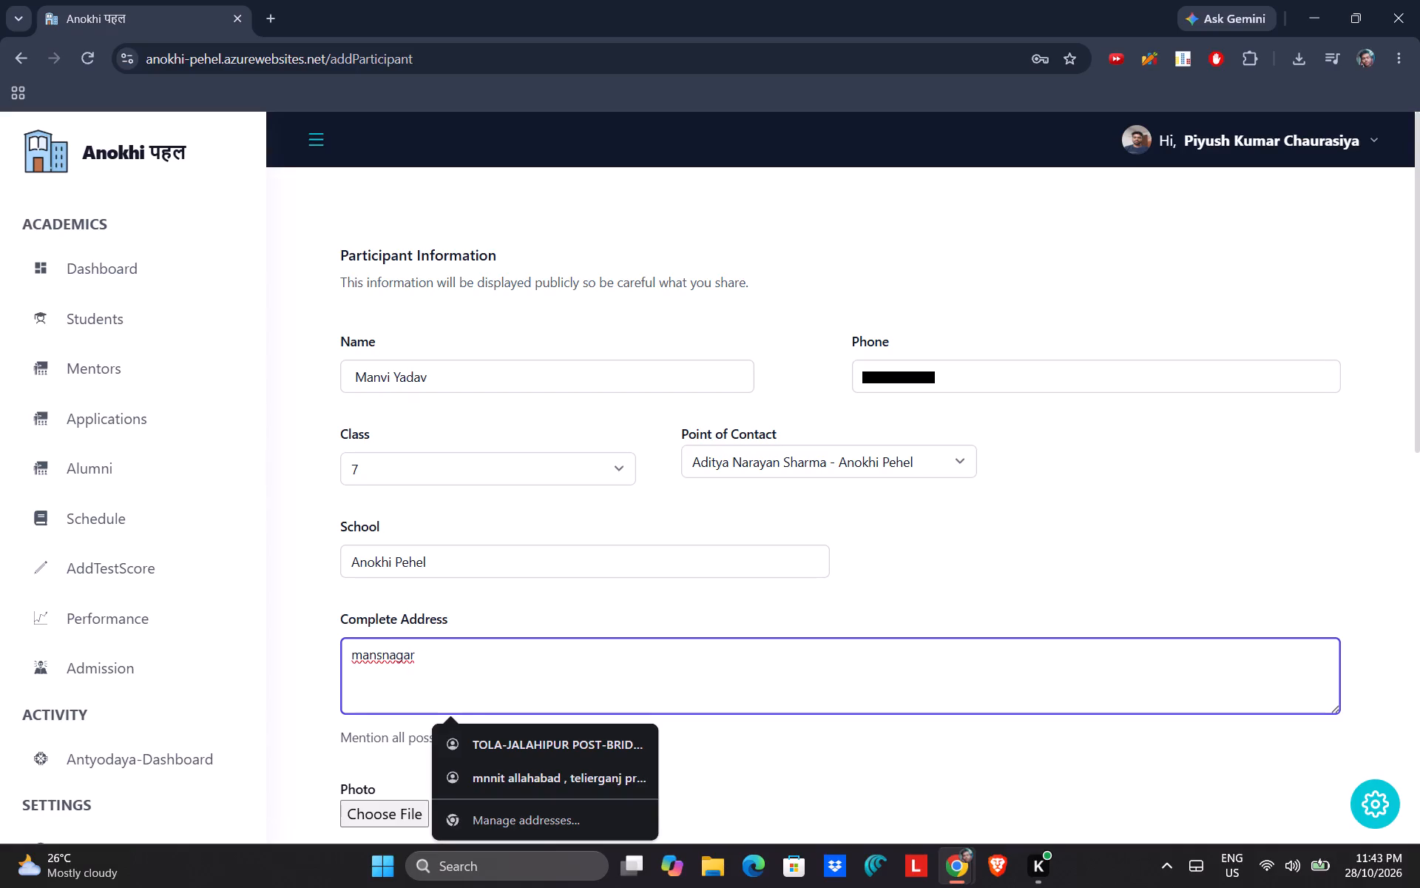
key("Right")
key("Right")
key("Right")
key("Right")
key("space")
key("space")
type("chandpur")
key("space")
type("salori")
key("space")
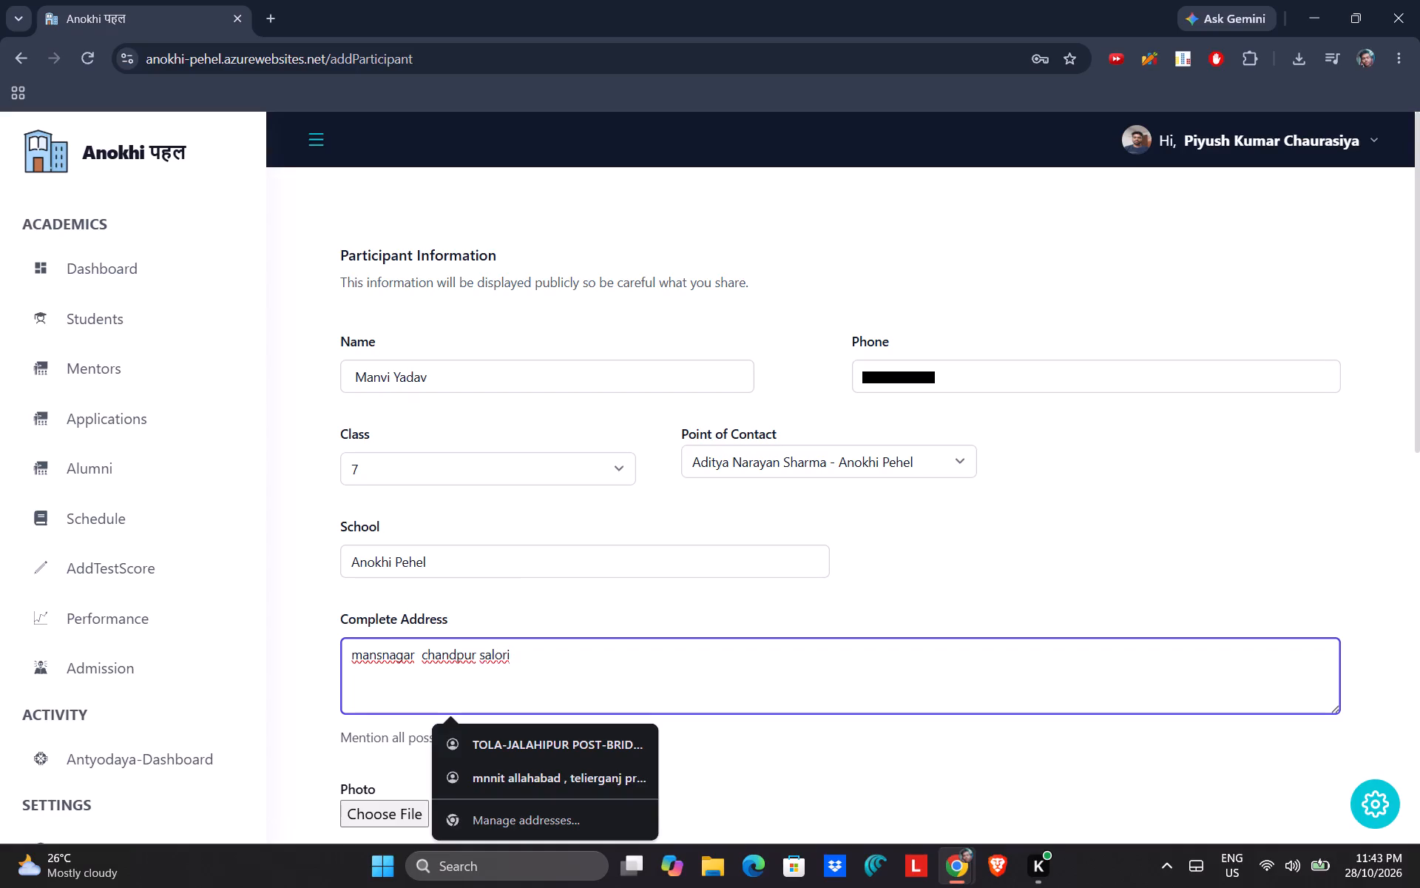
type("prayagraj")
scroll(469, 702, "down", 1)
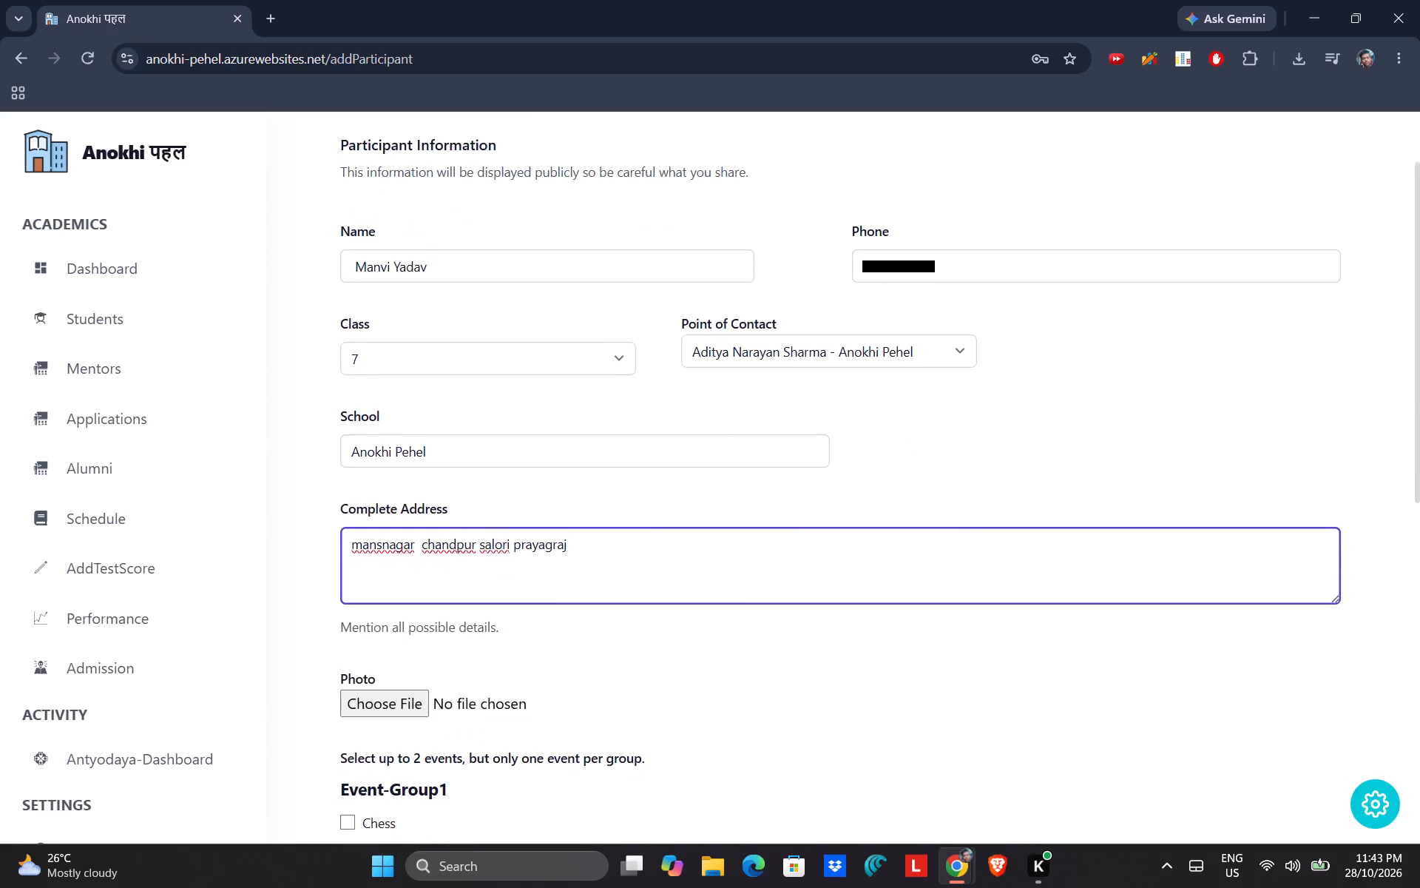
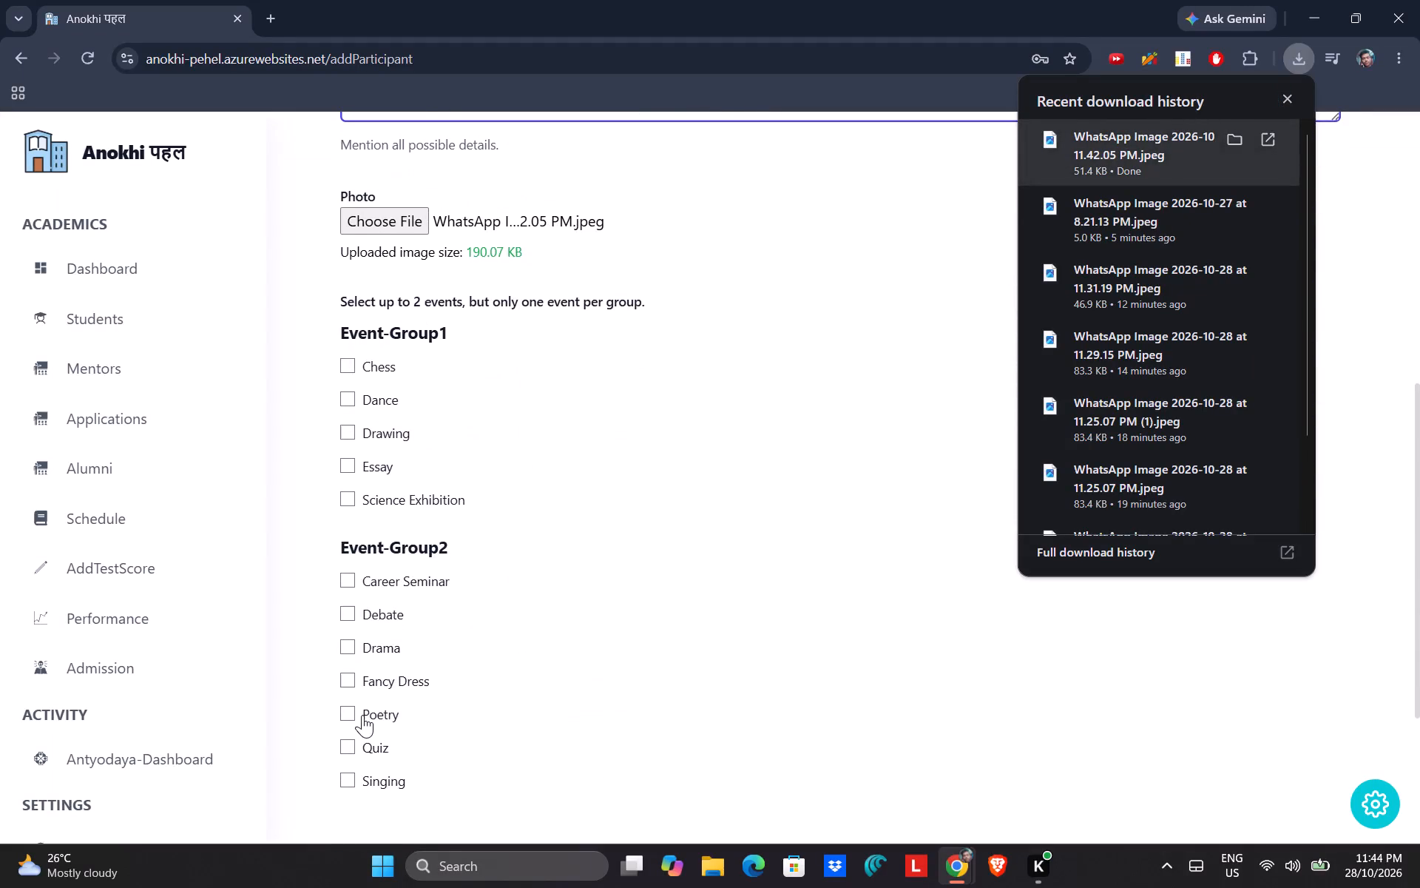
Select Poetry in Event-Group2 for the participant and save the registration, dismissing the dialog that follows.
left_click(362, 715)
scroll(660, 760, "down", 2)
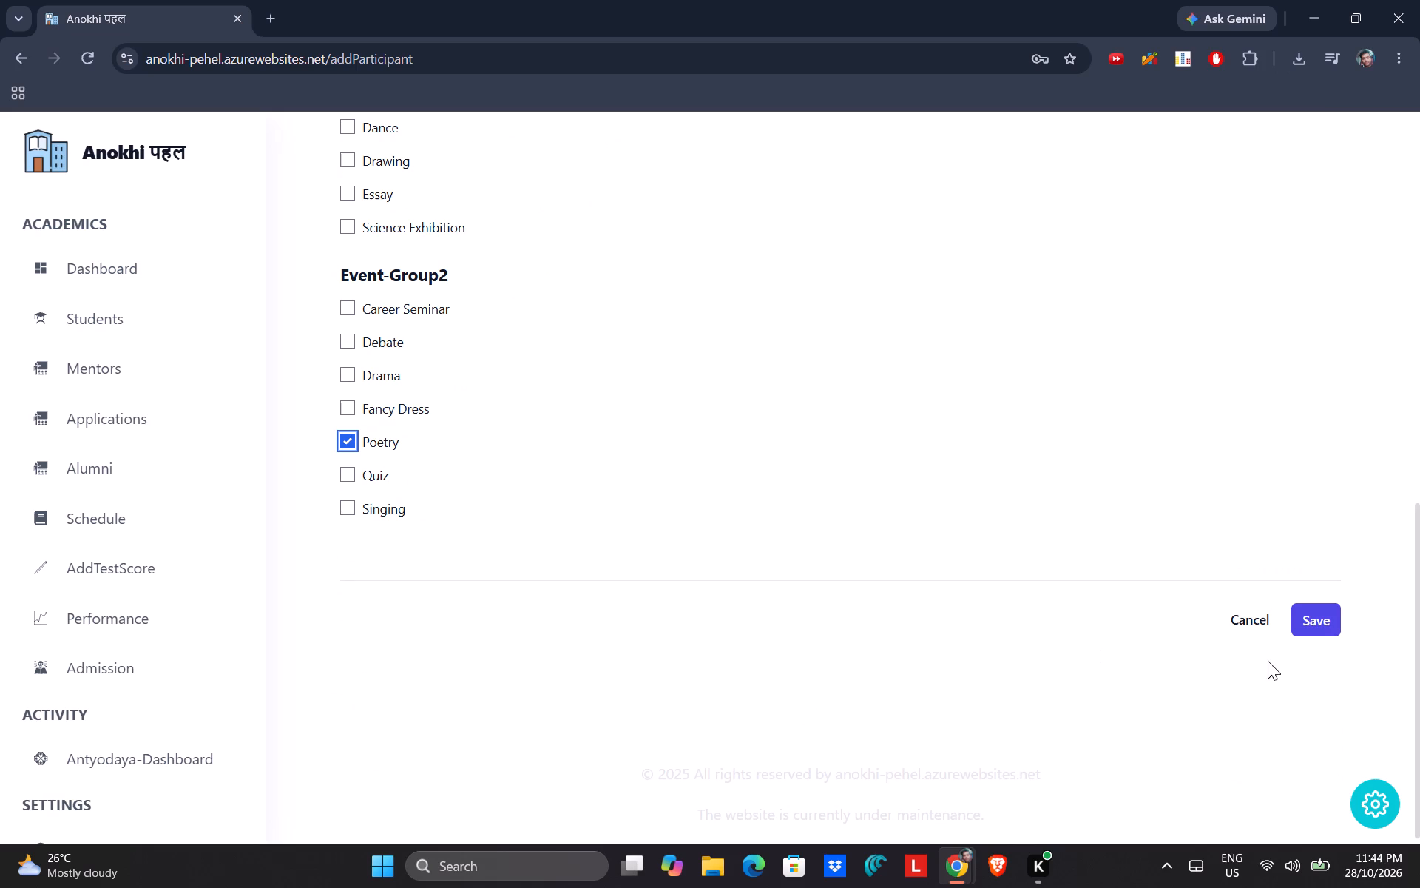
left_click(1318, 619)
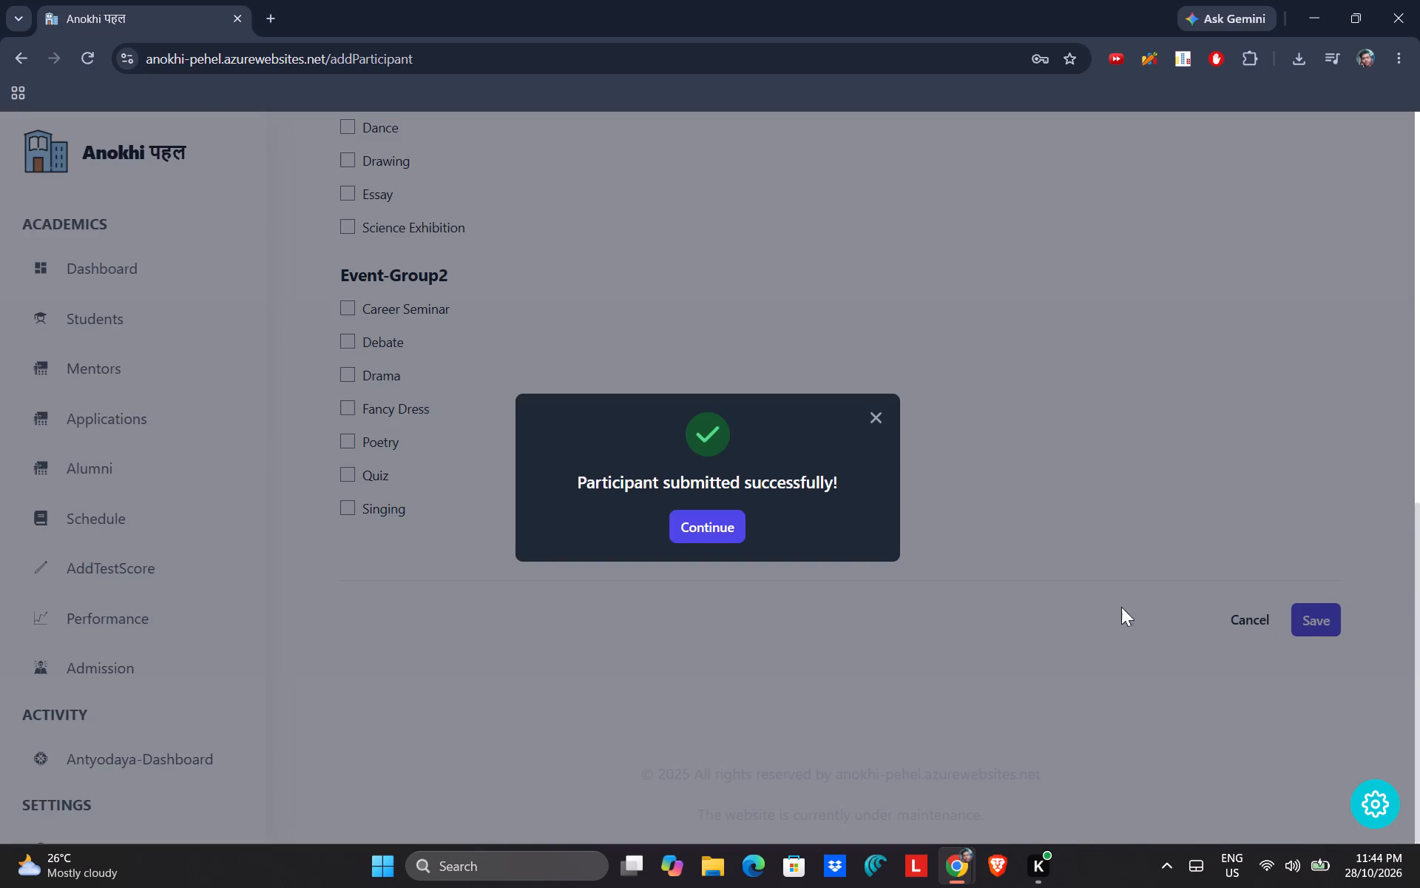
left_click(745, 528)
left_click(723, 528)
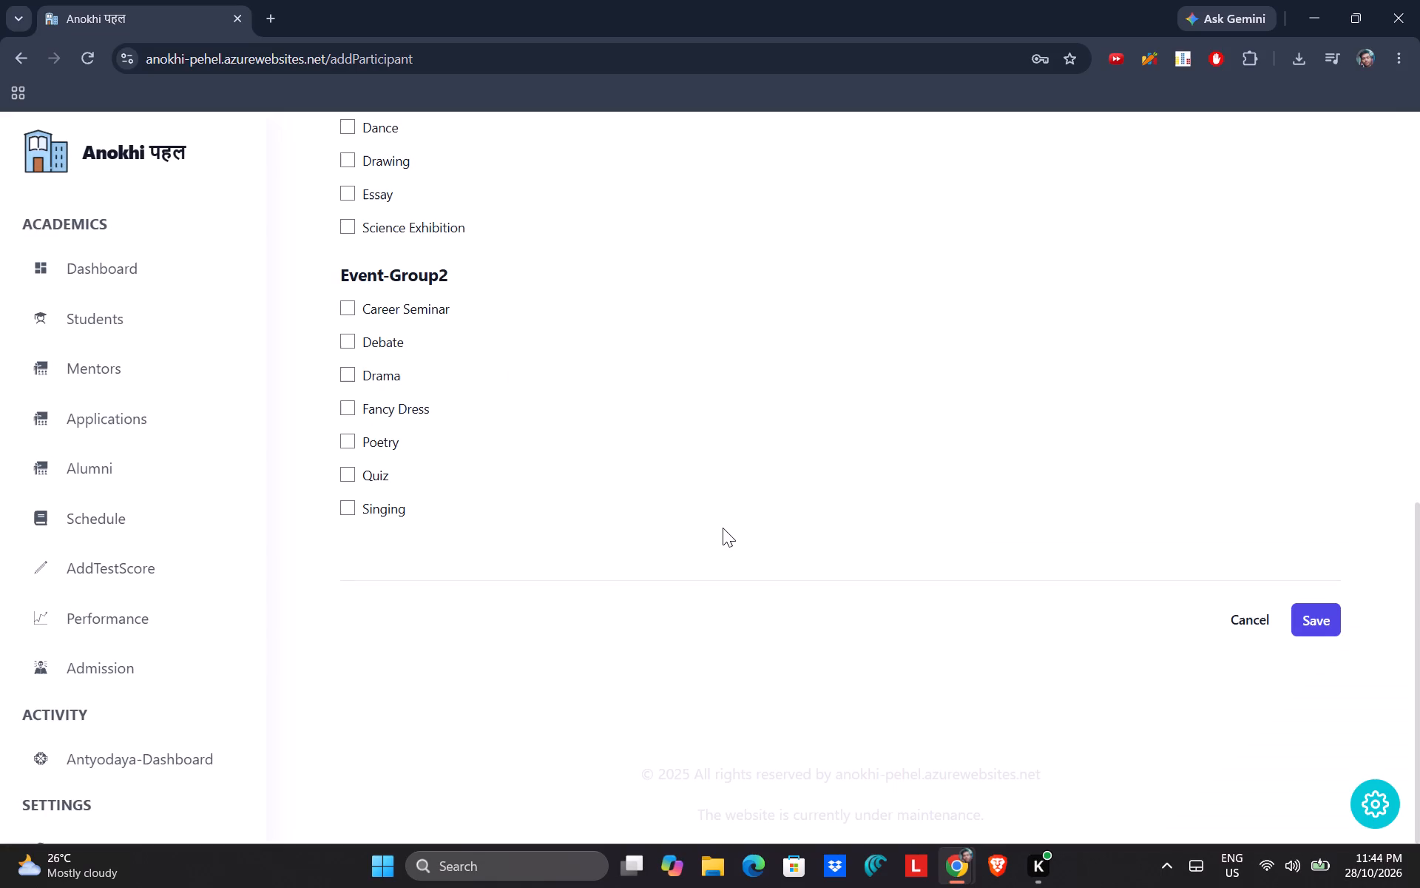
Begin the next participant's registration by entering the participant's first name in the Name field.
scroll(861, 551, "up", 9)
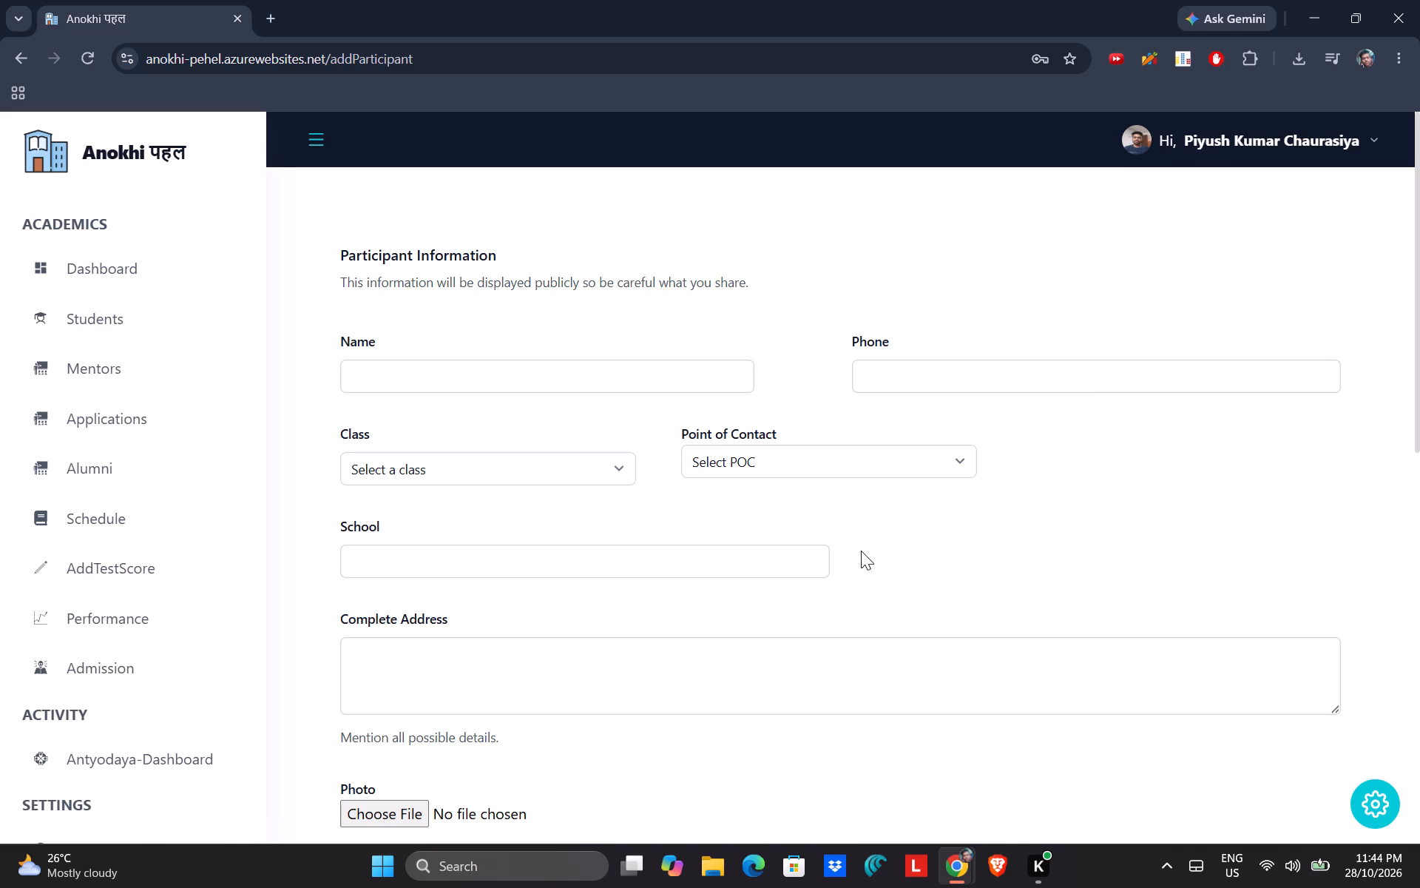
left_click(637, 395)
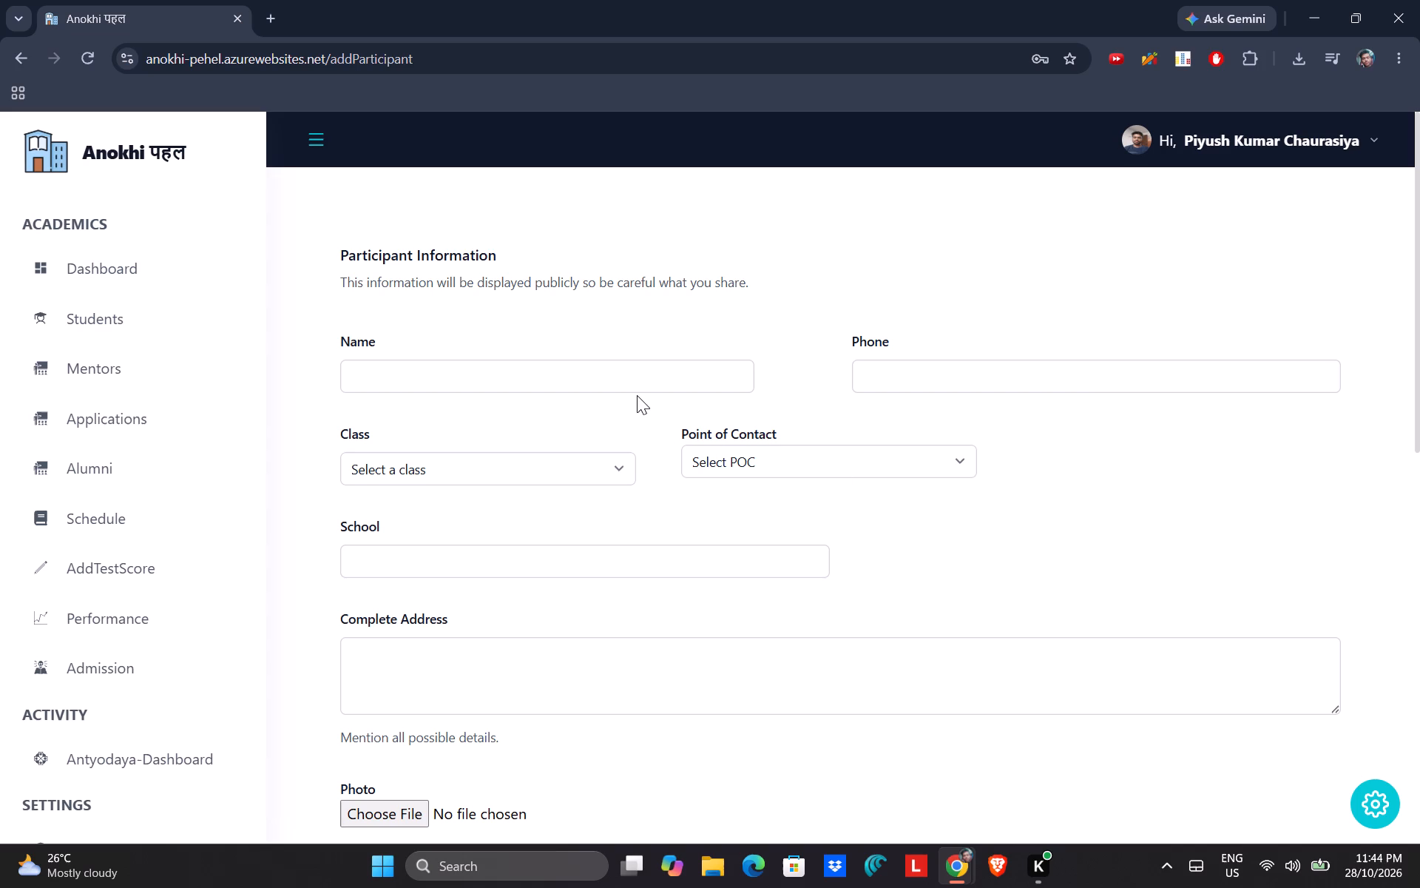
left_click(633, 393)
type("Rinki")
key("space")
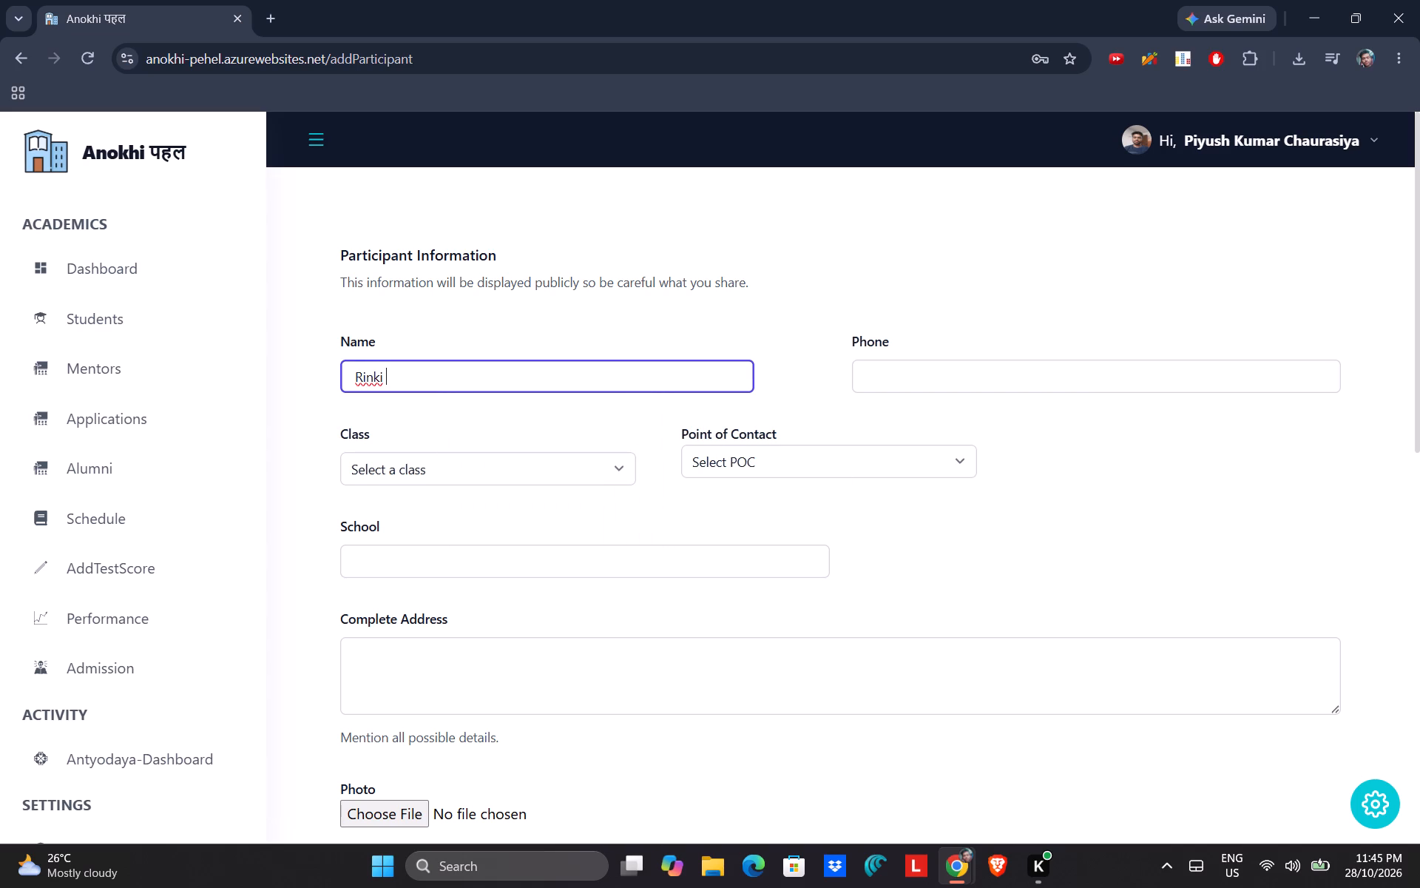
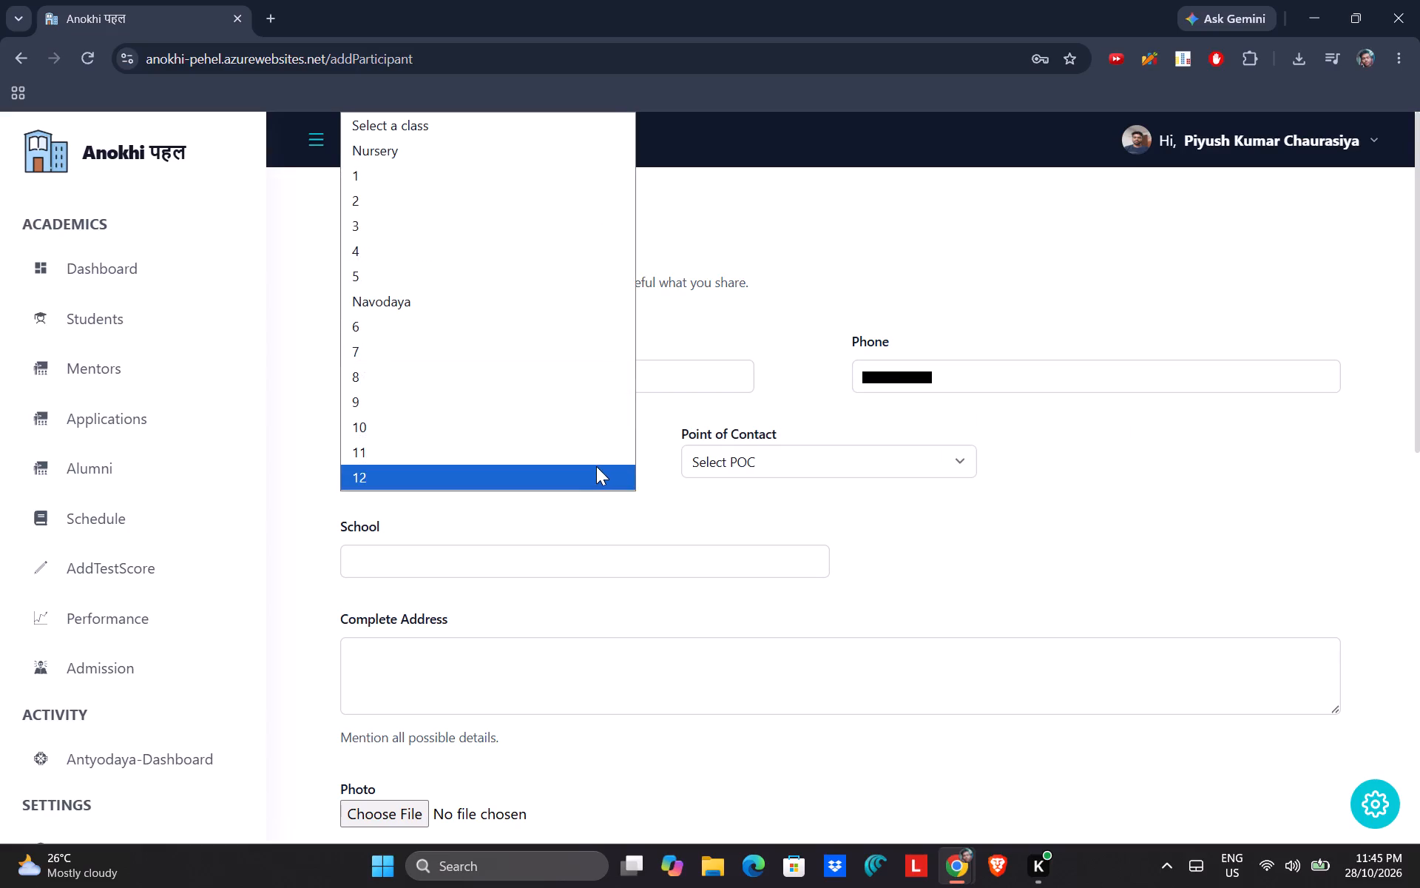
Set the participant's class to 3 and choose the Anokhi Pehel representative as the point of contact.
left_click(396, 231)
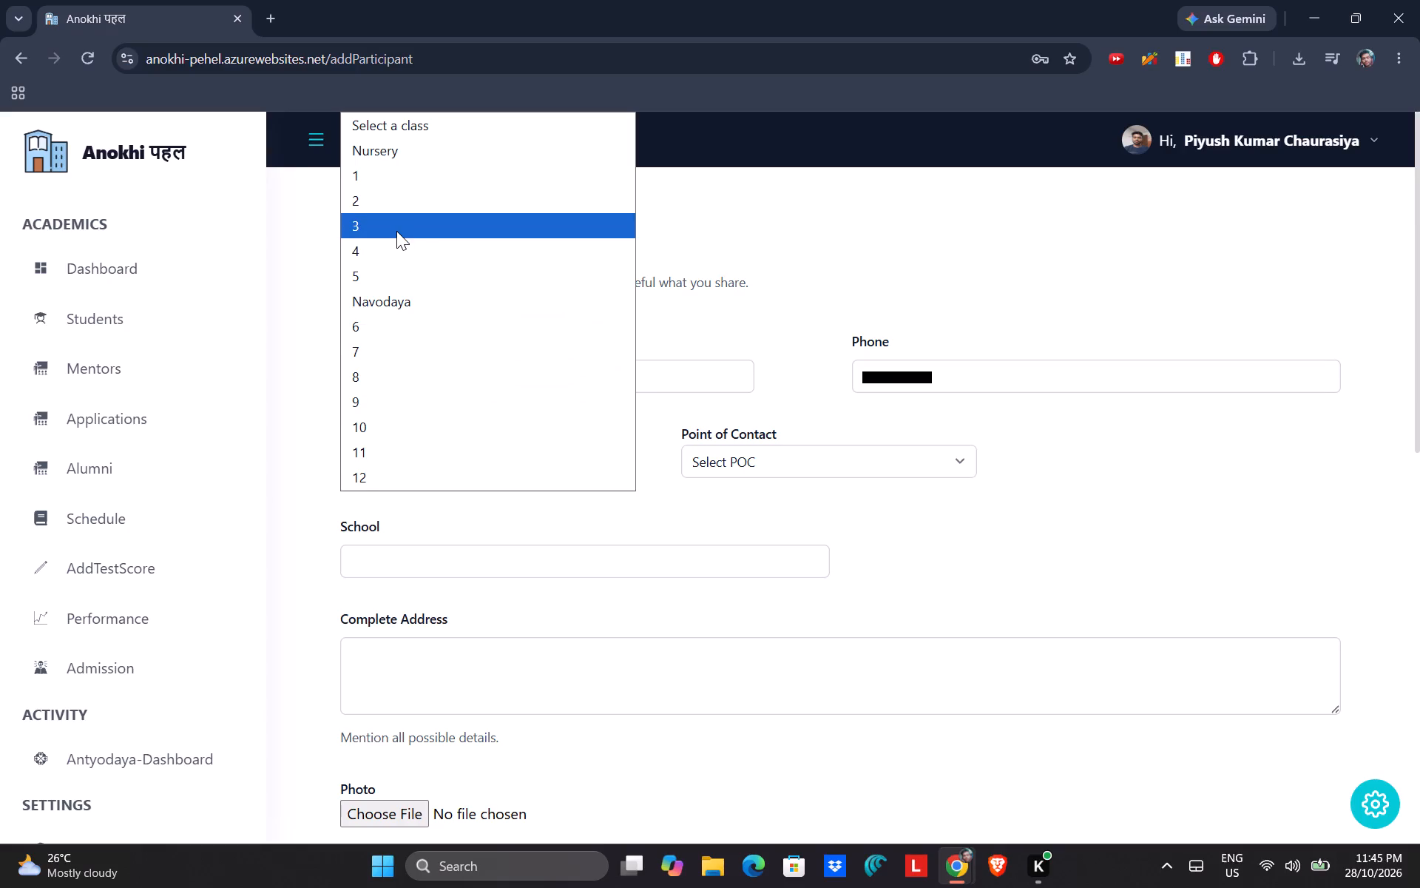
left_click(765, 461)
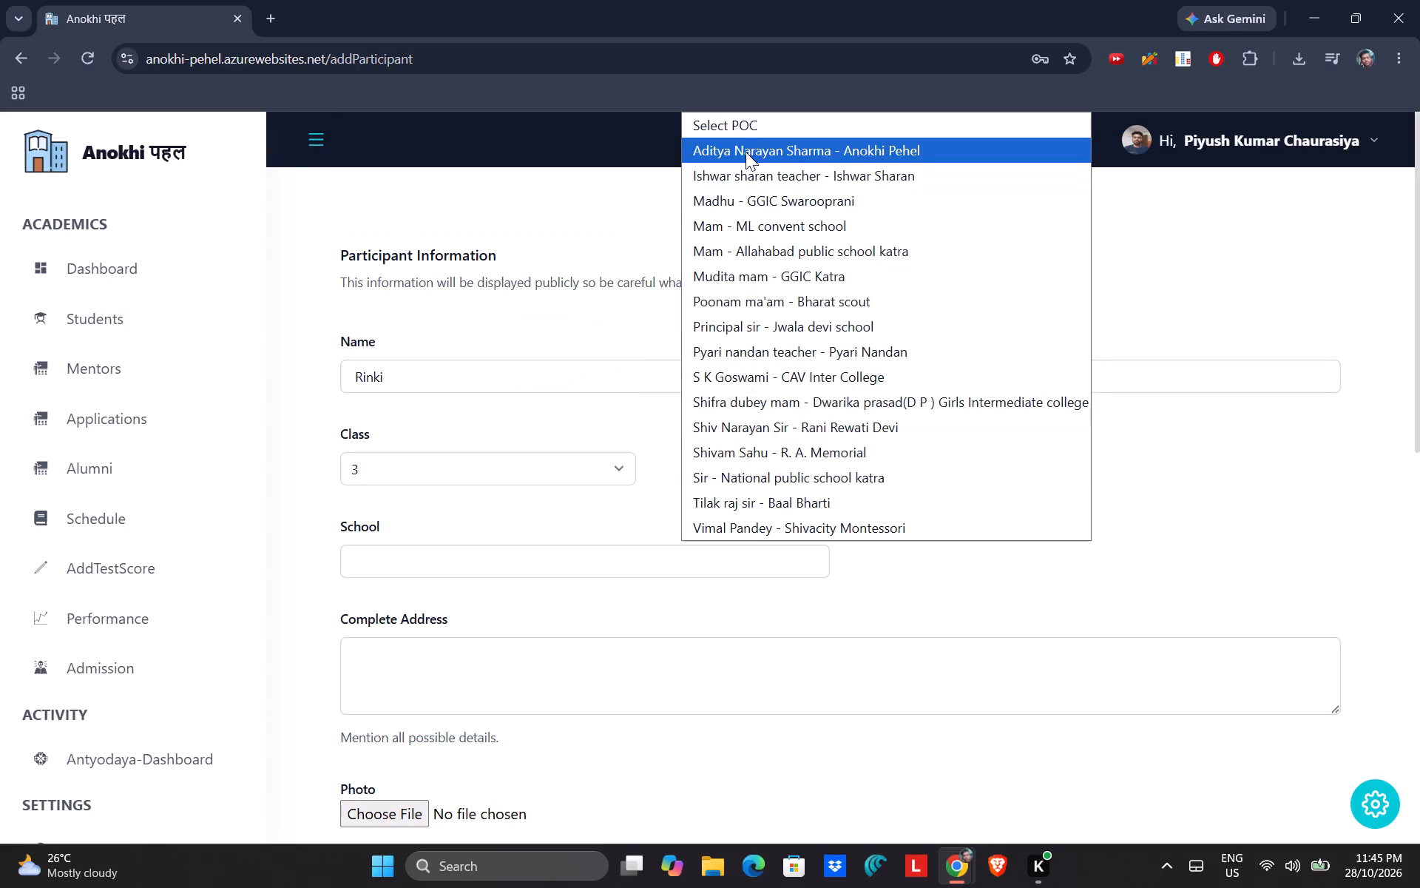
left_click(745, 155)
Enter the participant's locality and area in the Complete Address field.
left_click(536, 661)
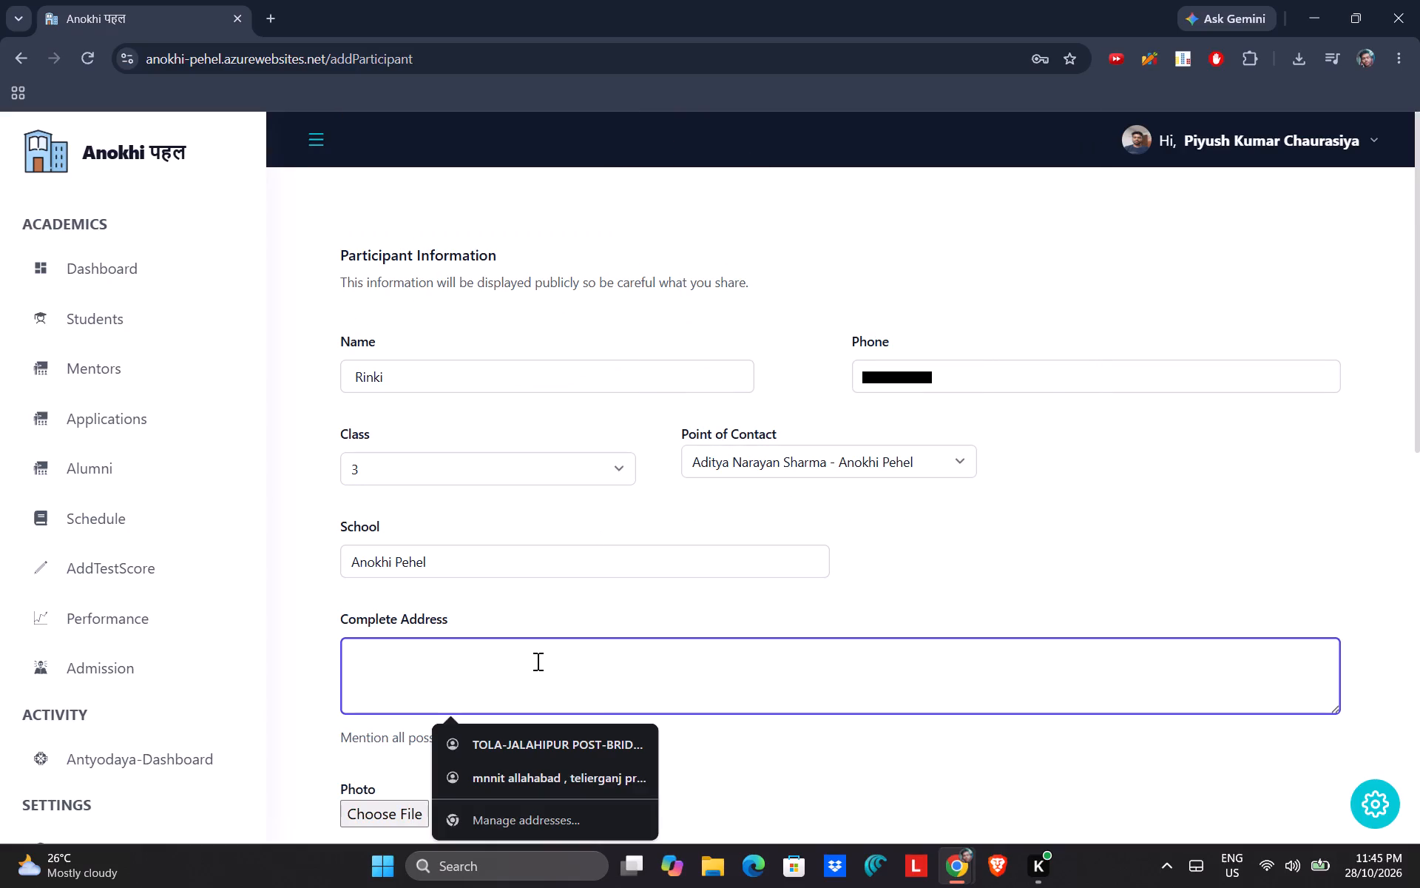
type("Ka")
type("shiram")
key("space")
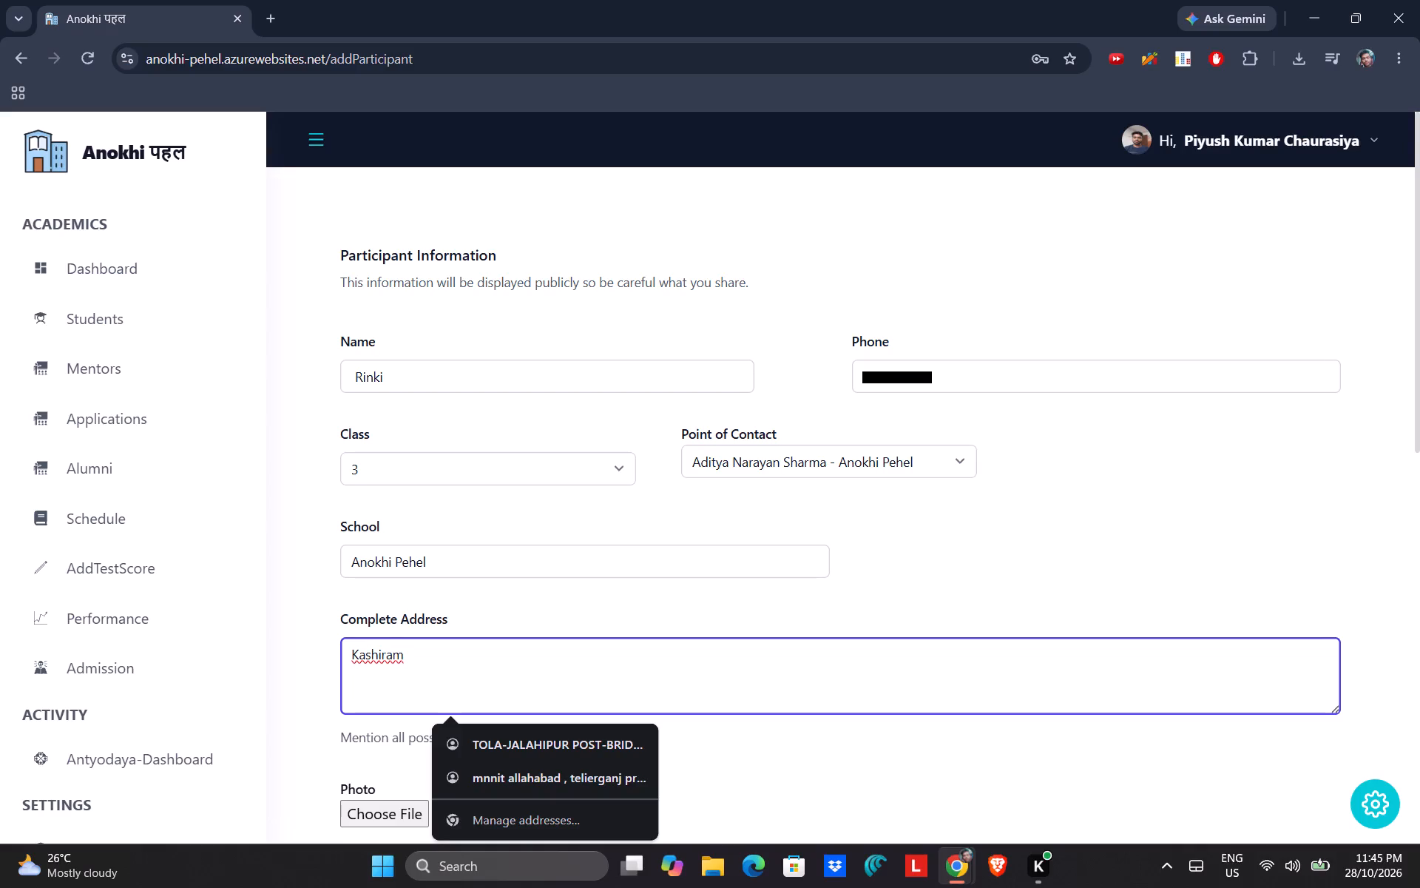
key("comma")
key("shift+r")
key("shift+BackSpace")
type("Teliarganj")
scroll(536, 661, "down", 1)
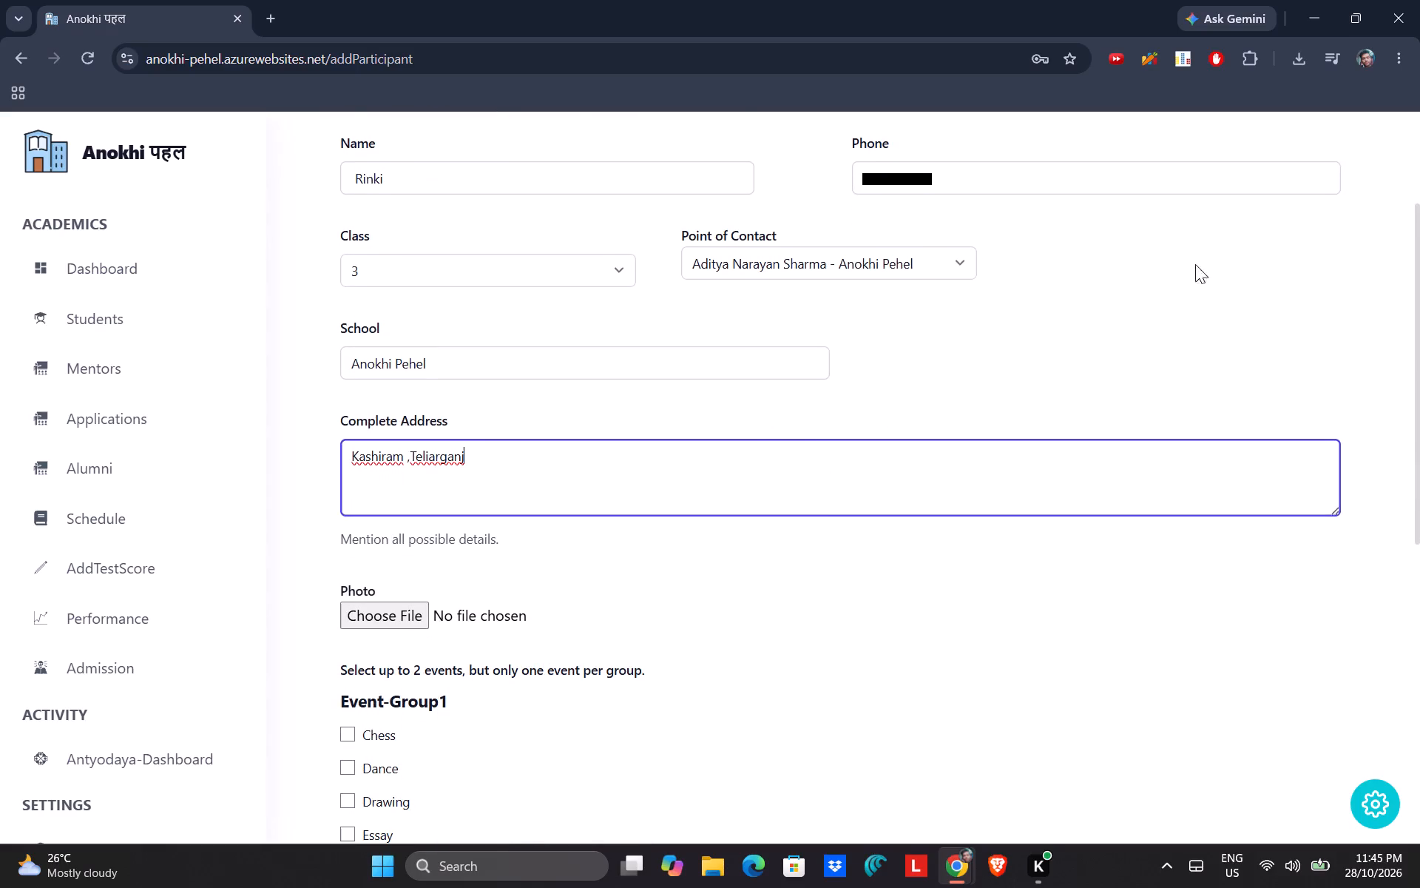
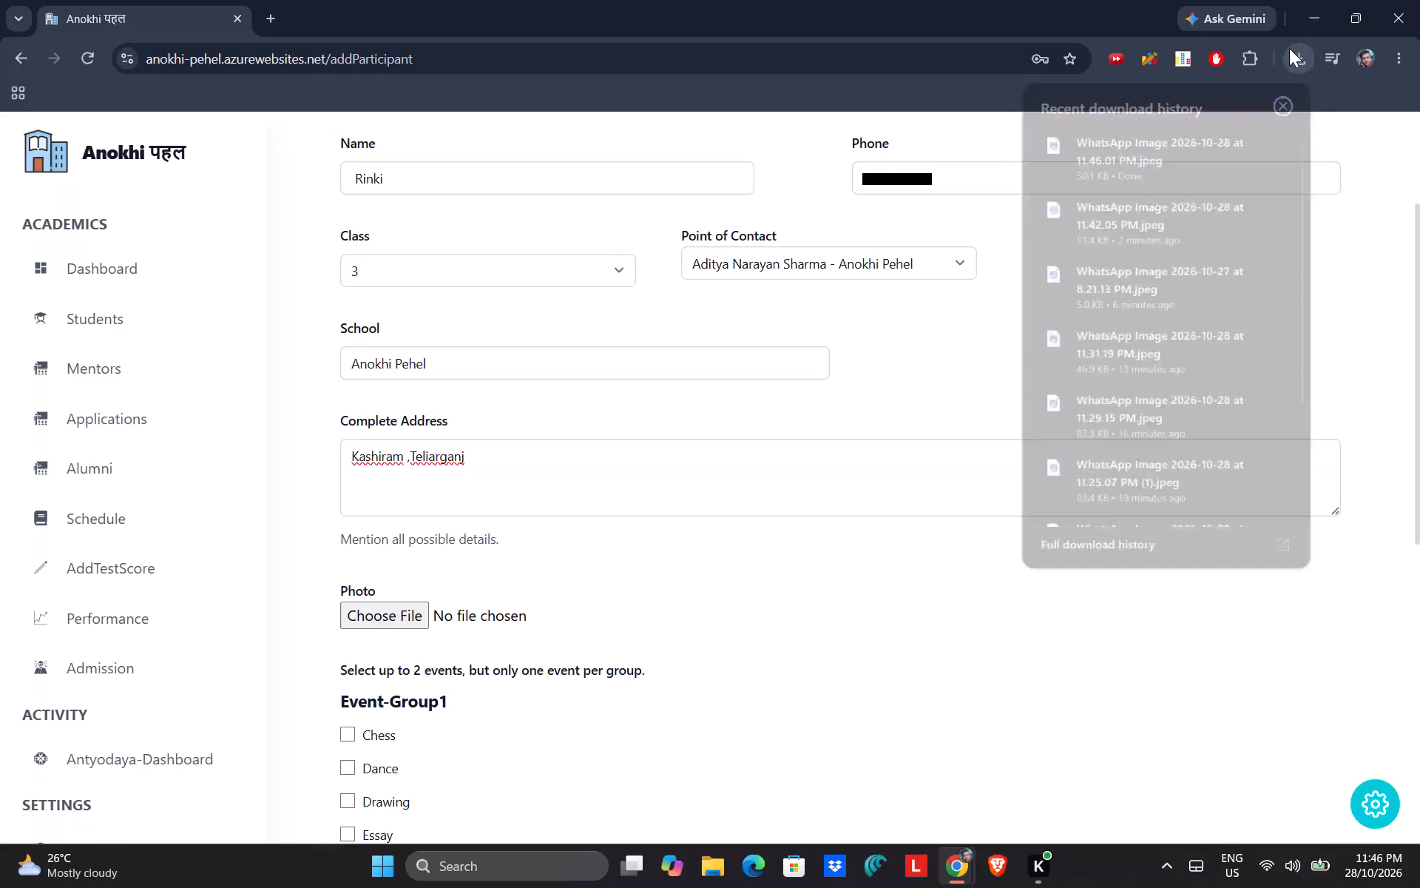
Attach the latest downloaded image, WhatsApp Image 2026-10-28 at 11.46.01 PM.jpeg, as the participant's photo.
left_click_drag(1173, 138, 390, 605)
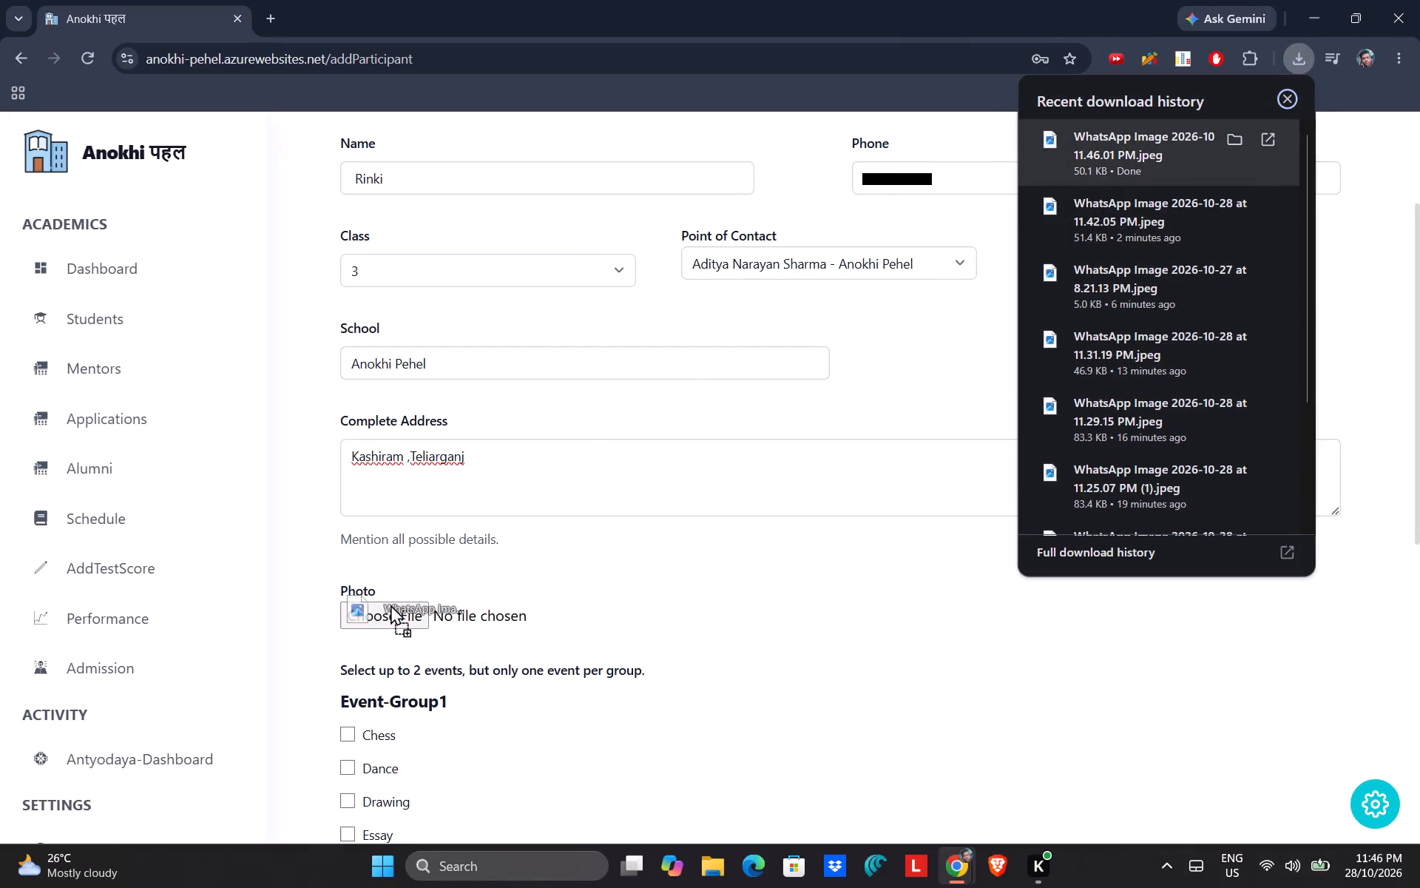
left_click_drag(390, 605, 388, 605)
Select Drawing in Event-Group1 as the participant's only event and save the registration.
scroll(583, 677, "down", 1)
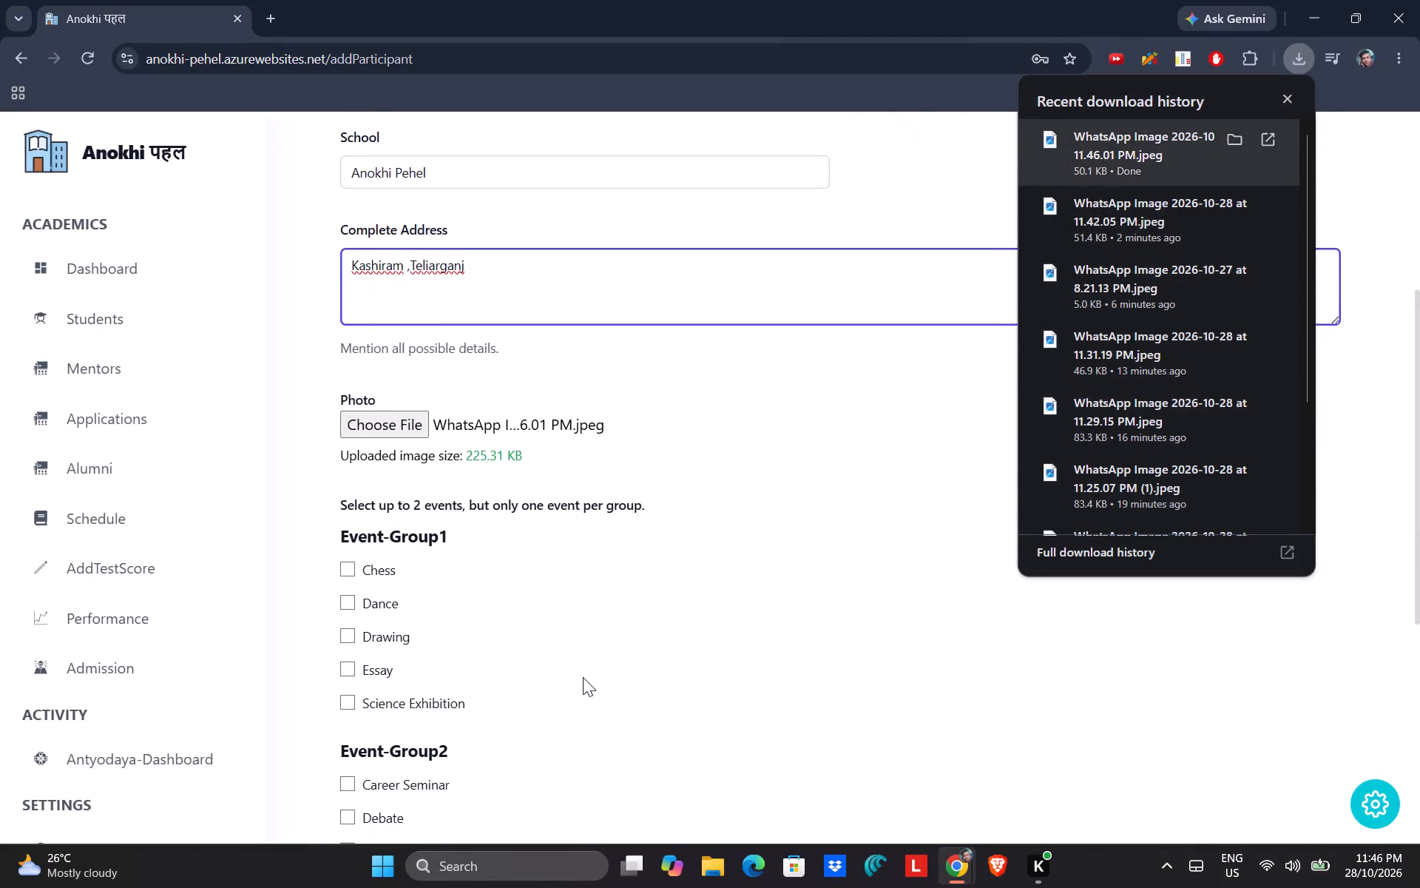
scroll(583, 677, "down", 1)
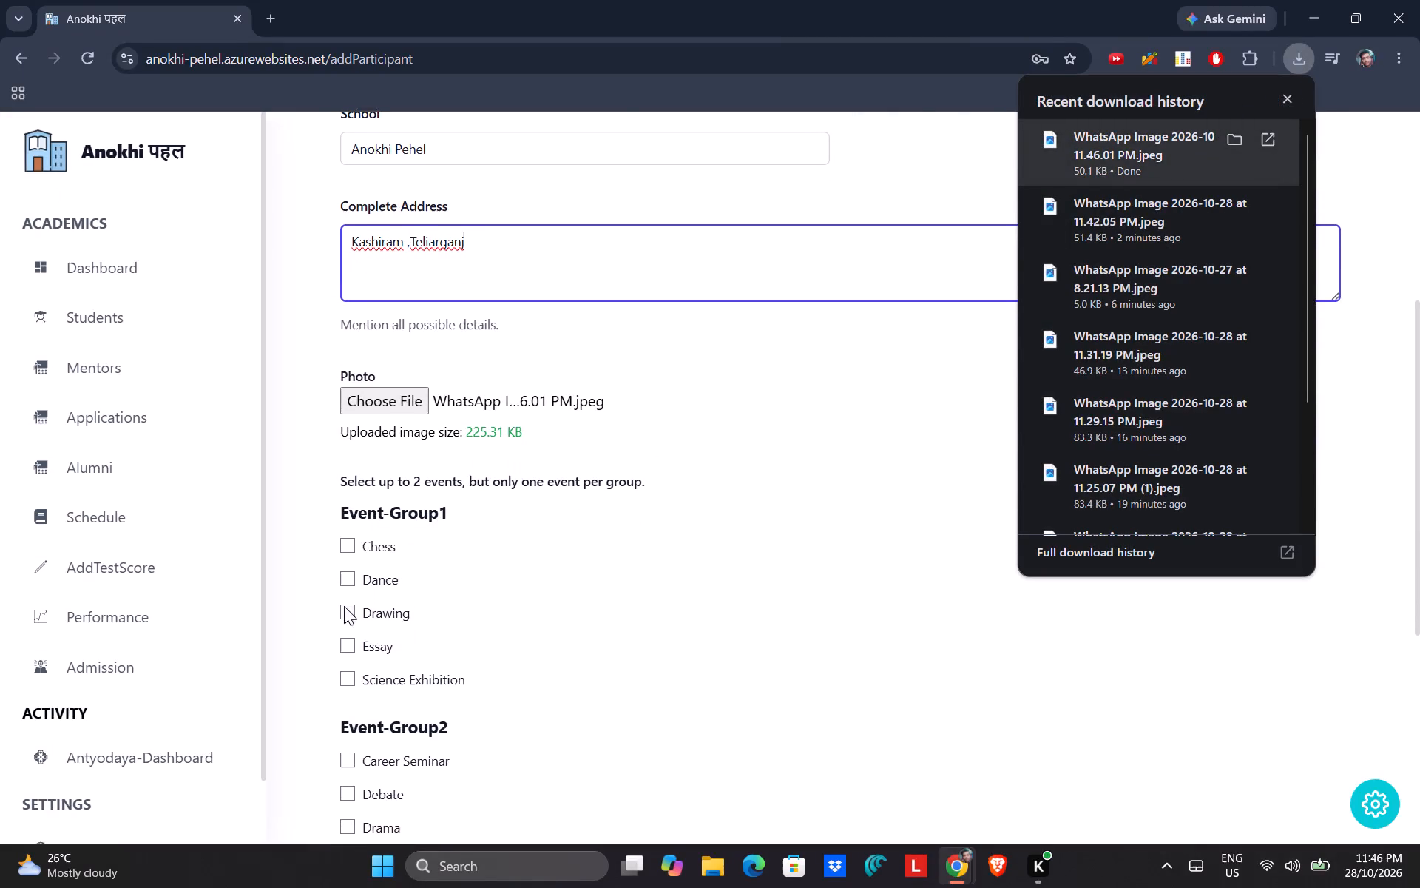
left_click(348, 609)
scroll(348, 609, "down", 2)
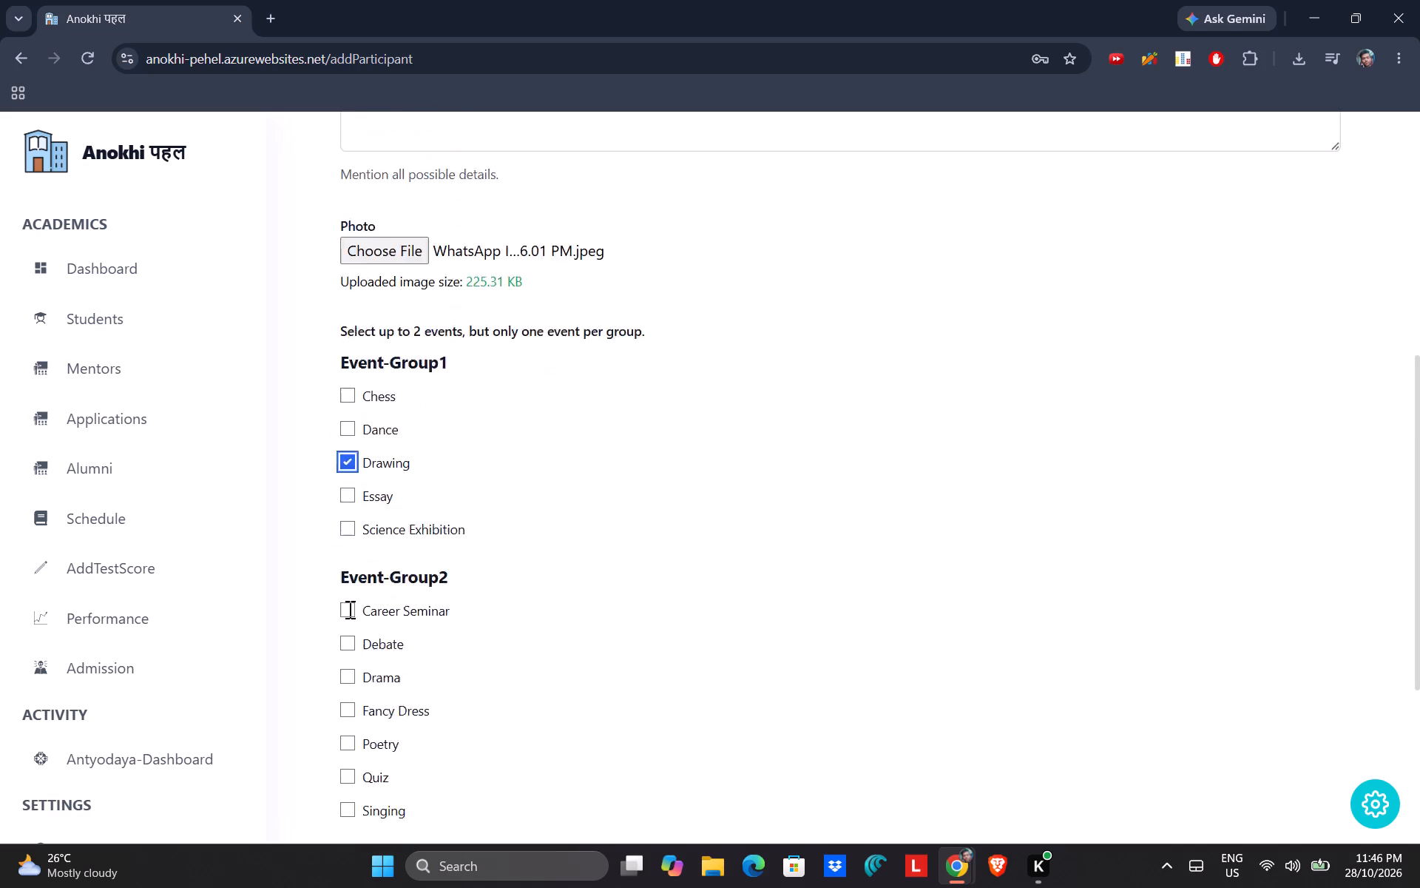
scroll(348, 609, "down", 2)
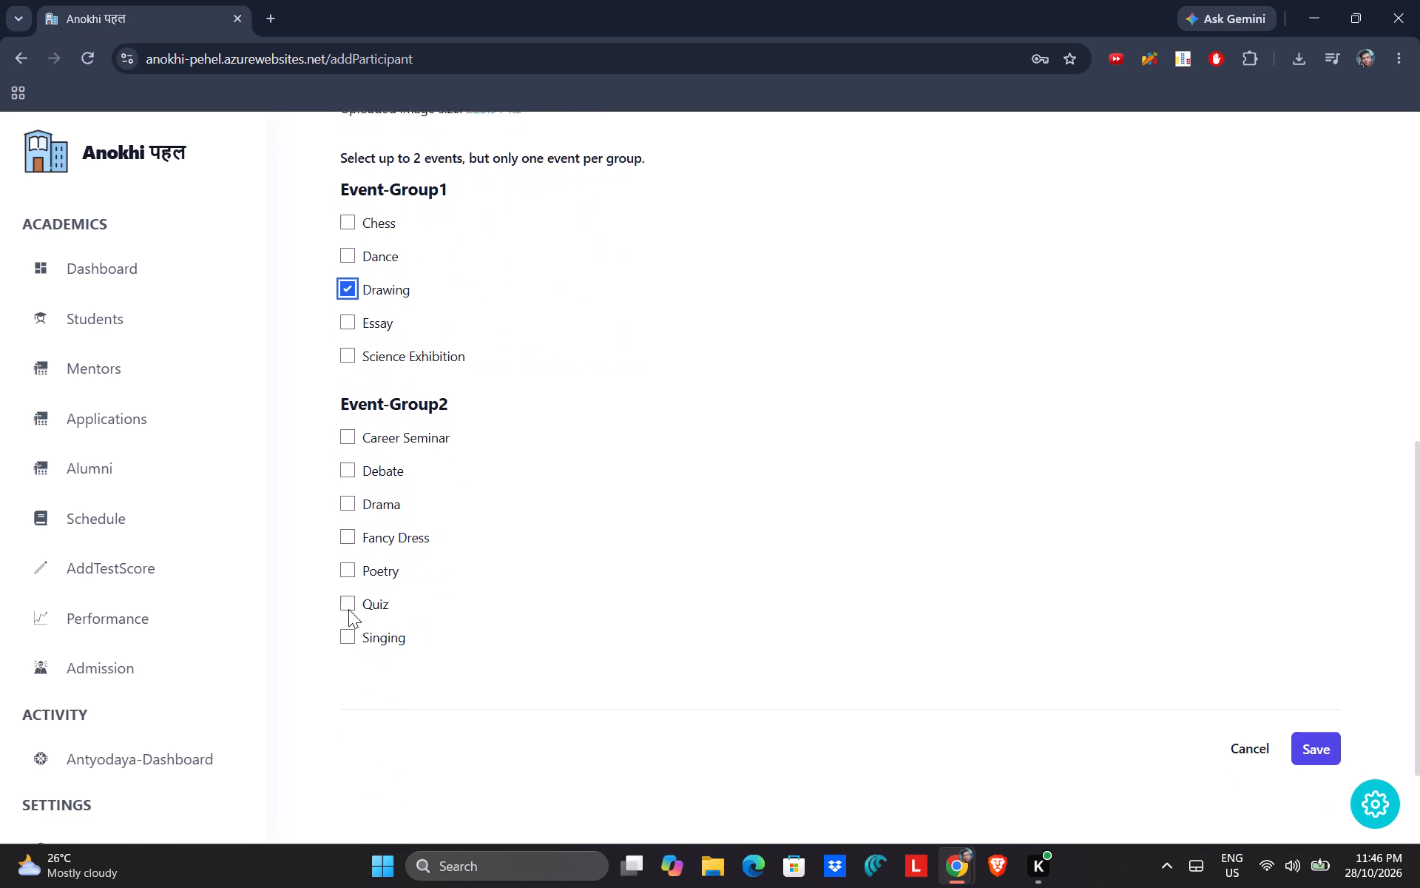
scroll(348, 609, "down", 1)
left_click(1316, 607)
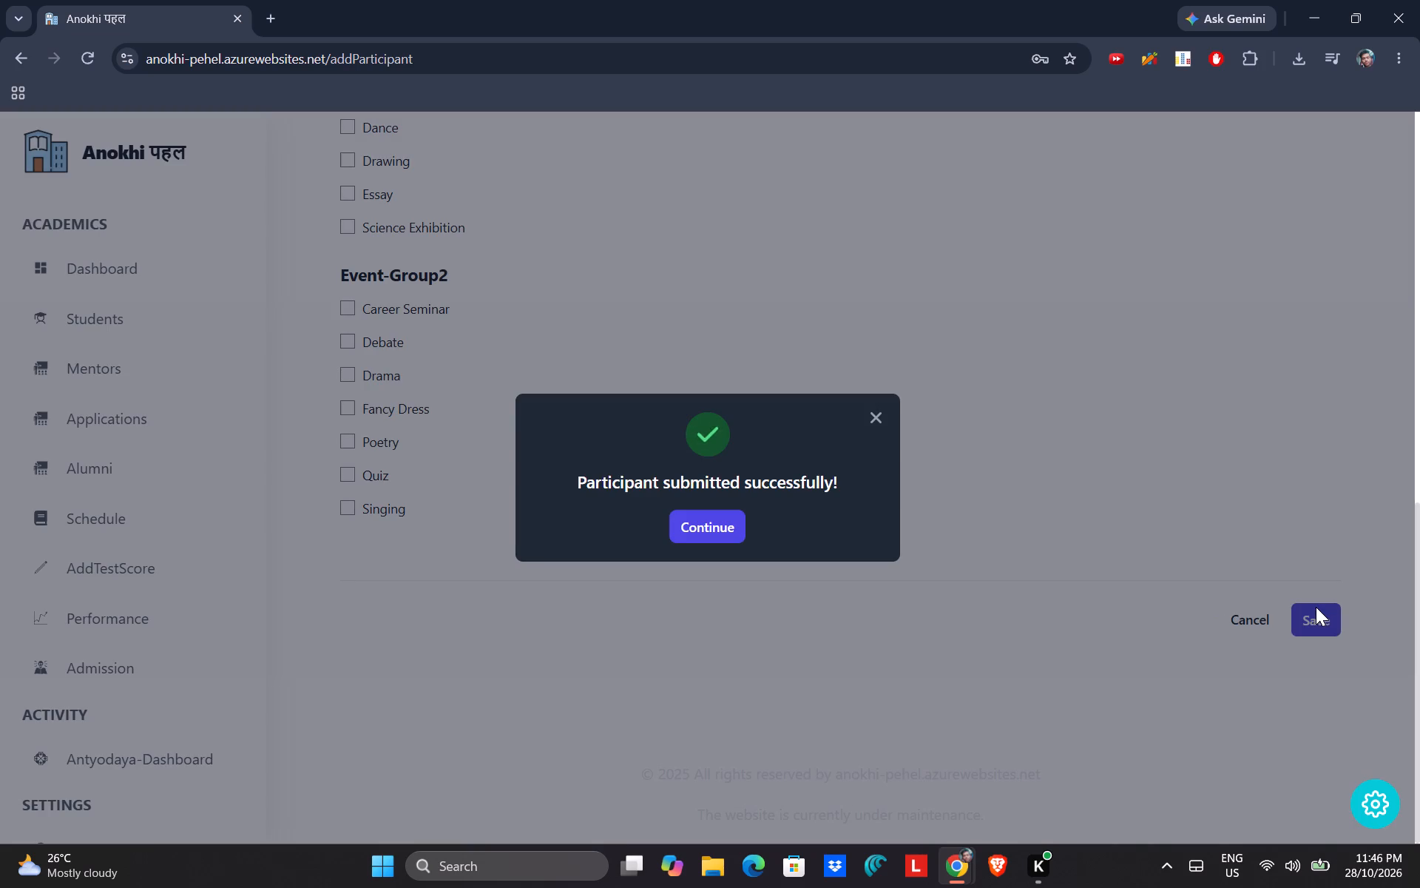
Start the next participant's entry by filling in the participant's full name in the Name field.
scroll(1316, 607, "up", 9)
left_click(667, 366)
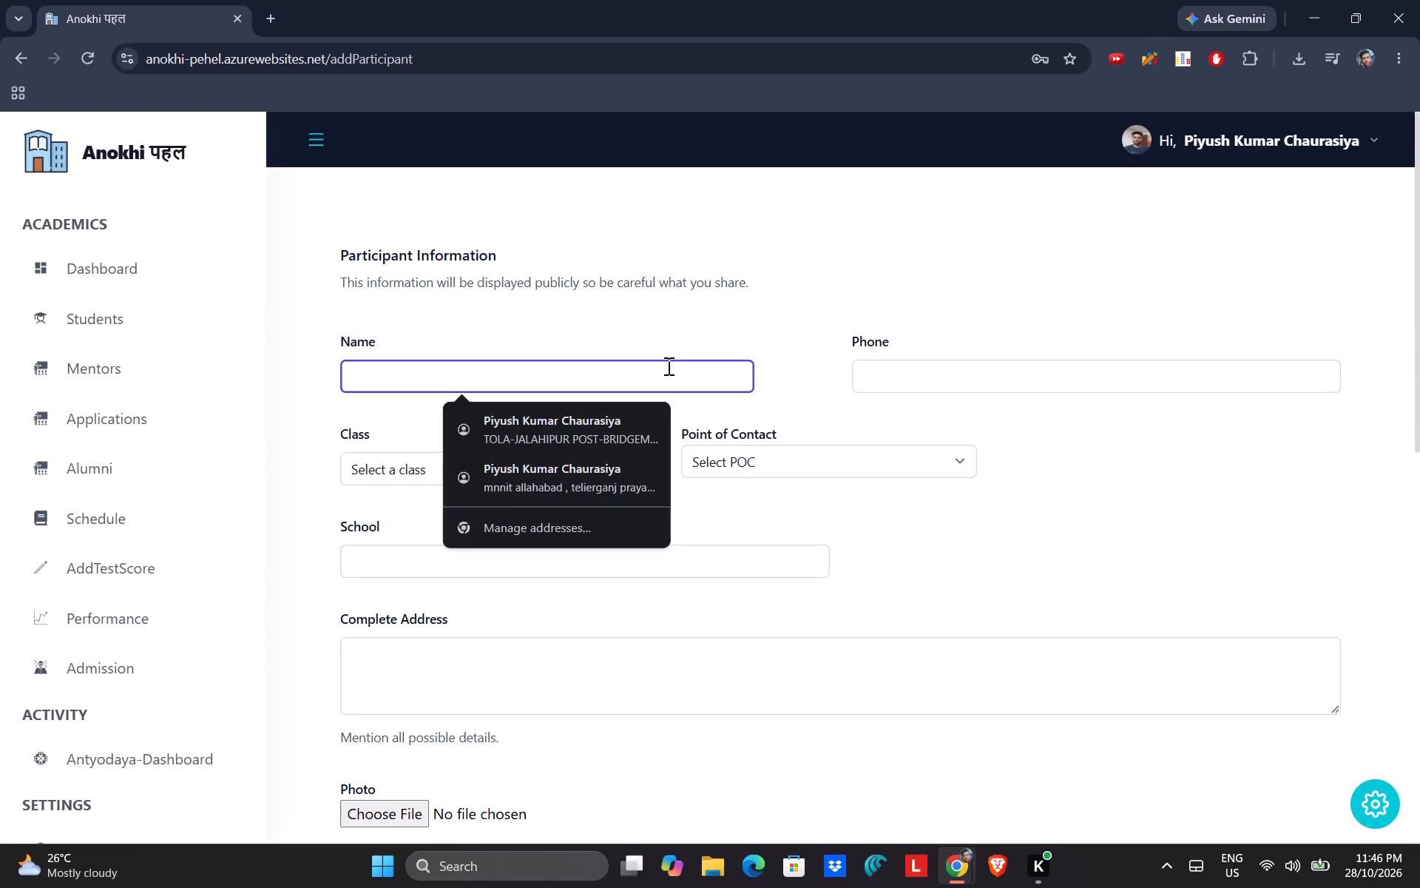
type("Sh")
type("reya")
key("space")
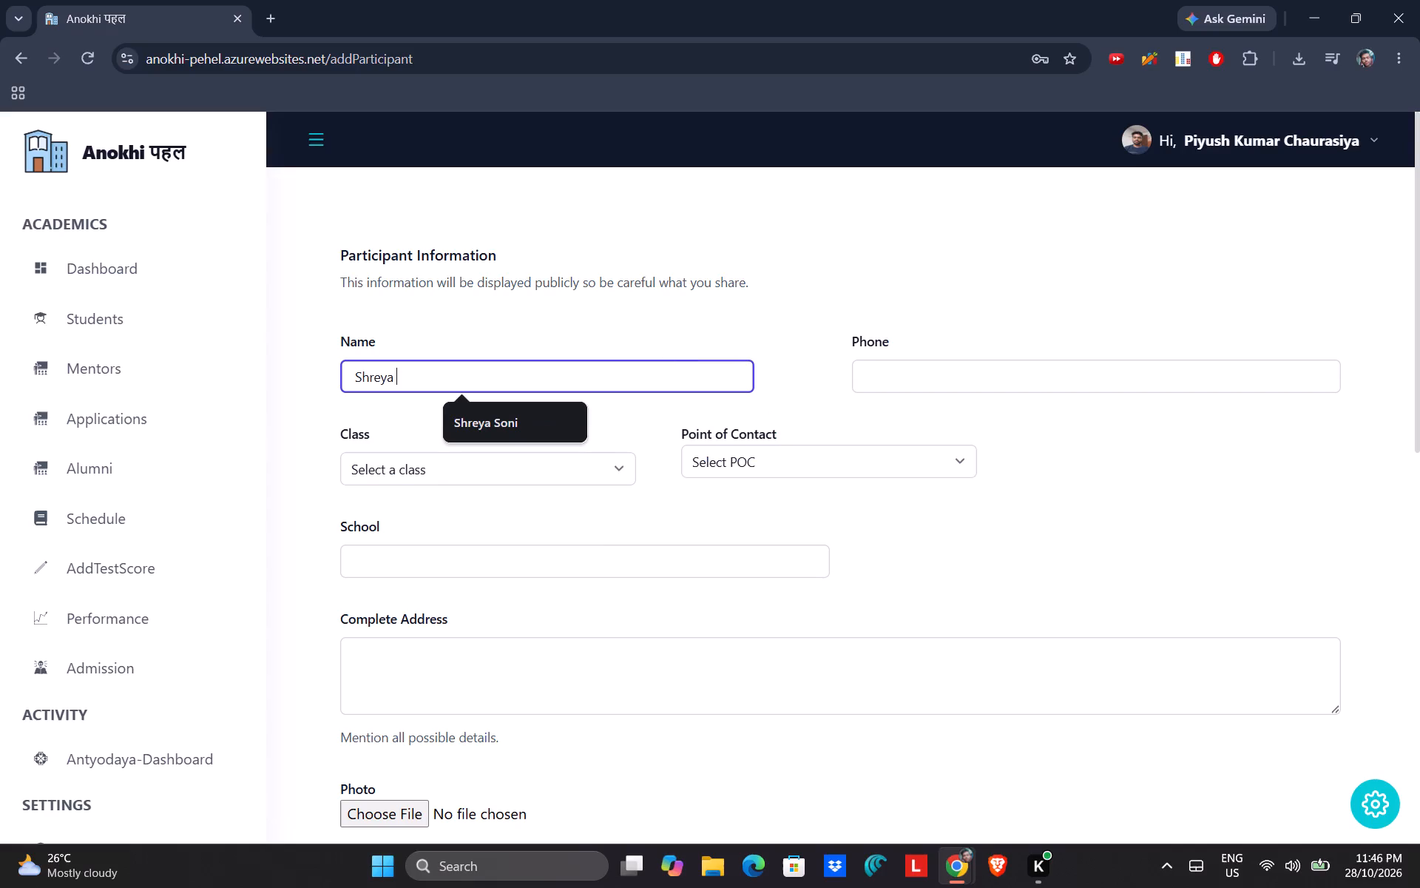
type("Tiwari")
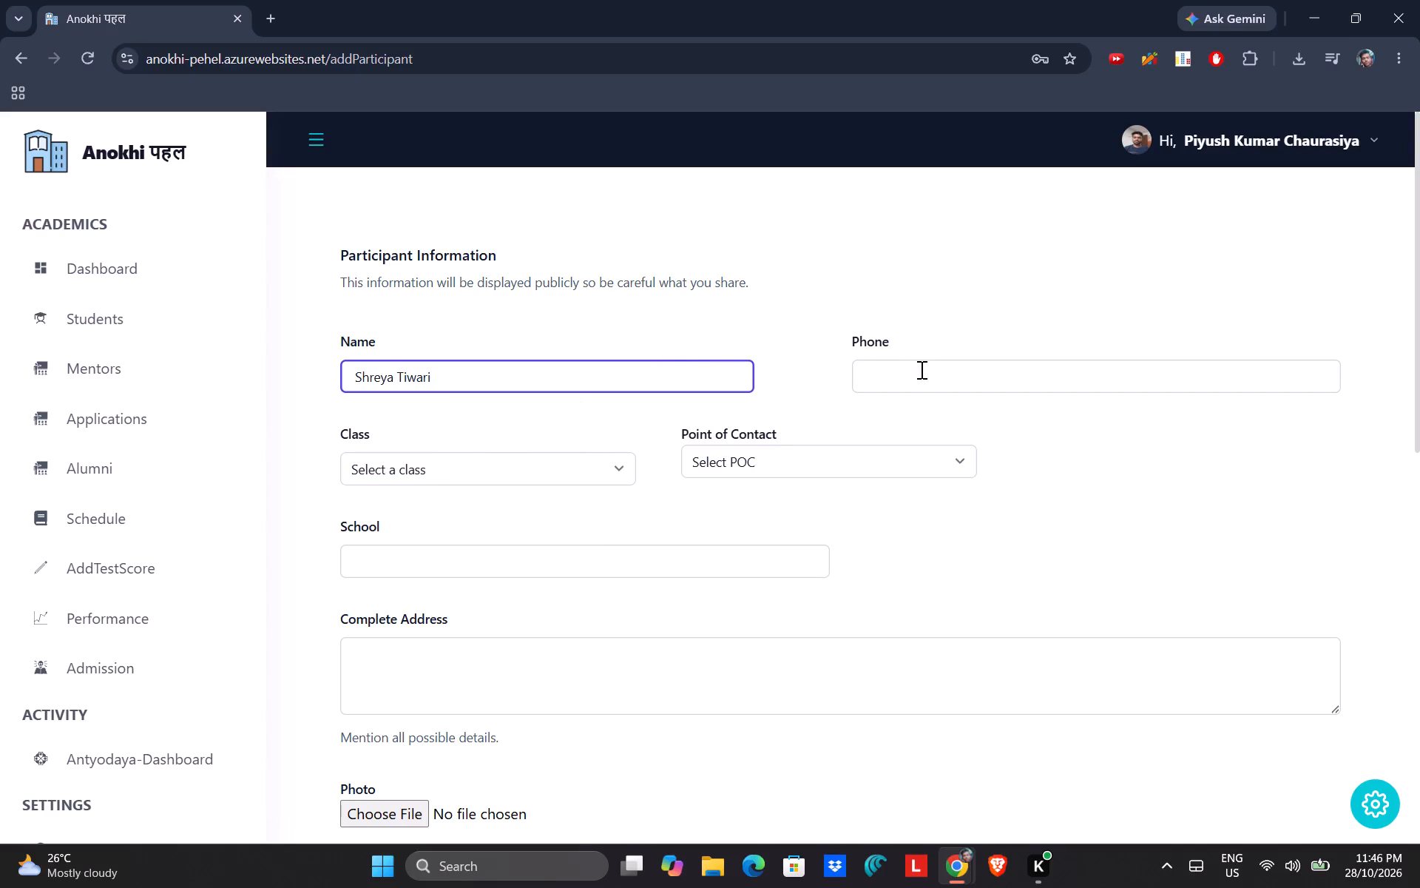
Enter the participant's contact number in the Phone field.
left_click(921, 371)
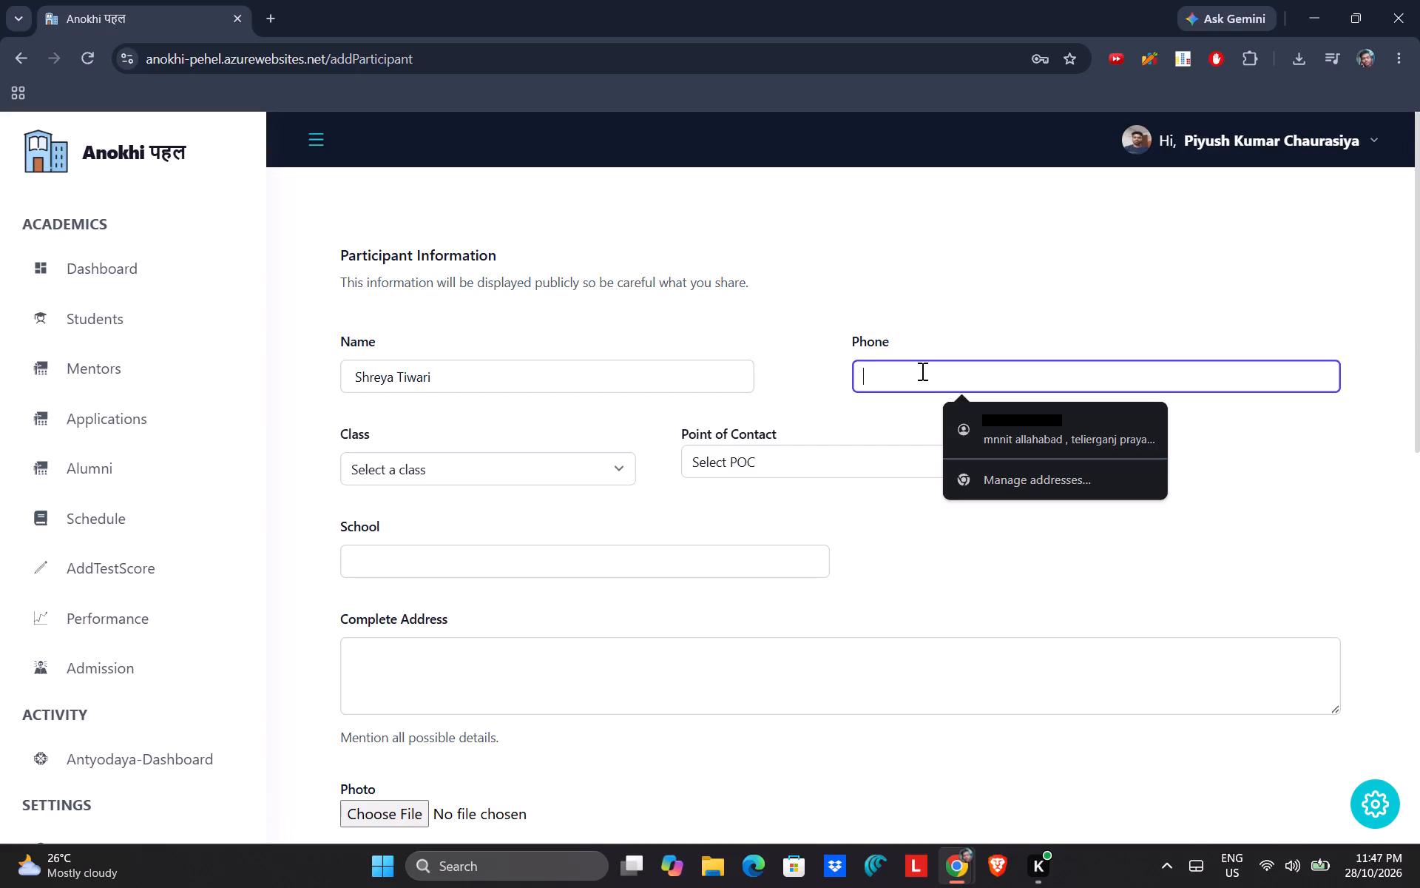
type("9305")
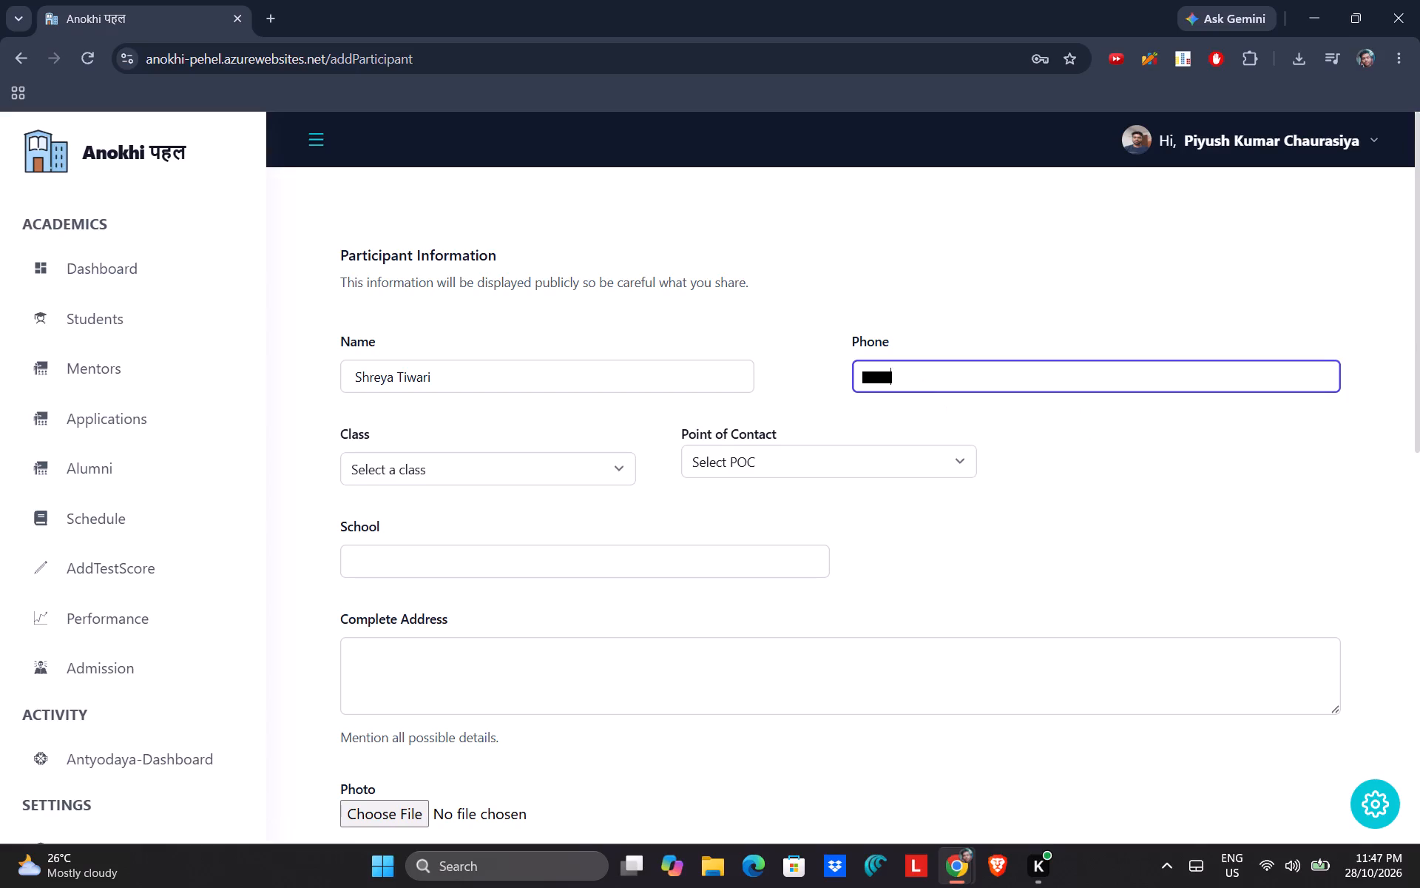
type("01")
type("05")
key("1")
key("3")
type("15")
Correct the participant's phone number by removing the wrong digits in the middle and completing the ending.
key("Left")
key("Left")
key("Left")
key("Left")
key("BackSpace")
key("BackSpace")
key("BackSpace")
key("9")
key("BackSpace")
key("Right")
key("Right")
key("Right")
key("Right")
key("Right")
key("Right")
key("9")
Set the participant's class to 6 and choose the Anokhi Pehel representative as the point of contact.
left_click(601, 459)
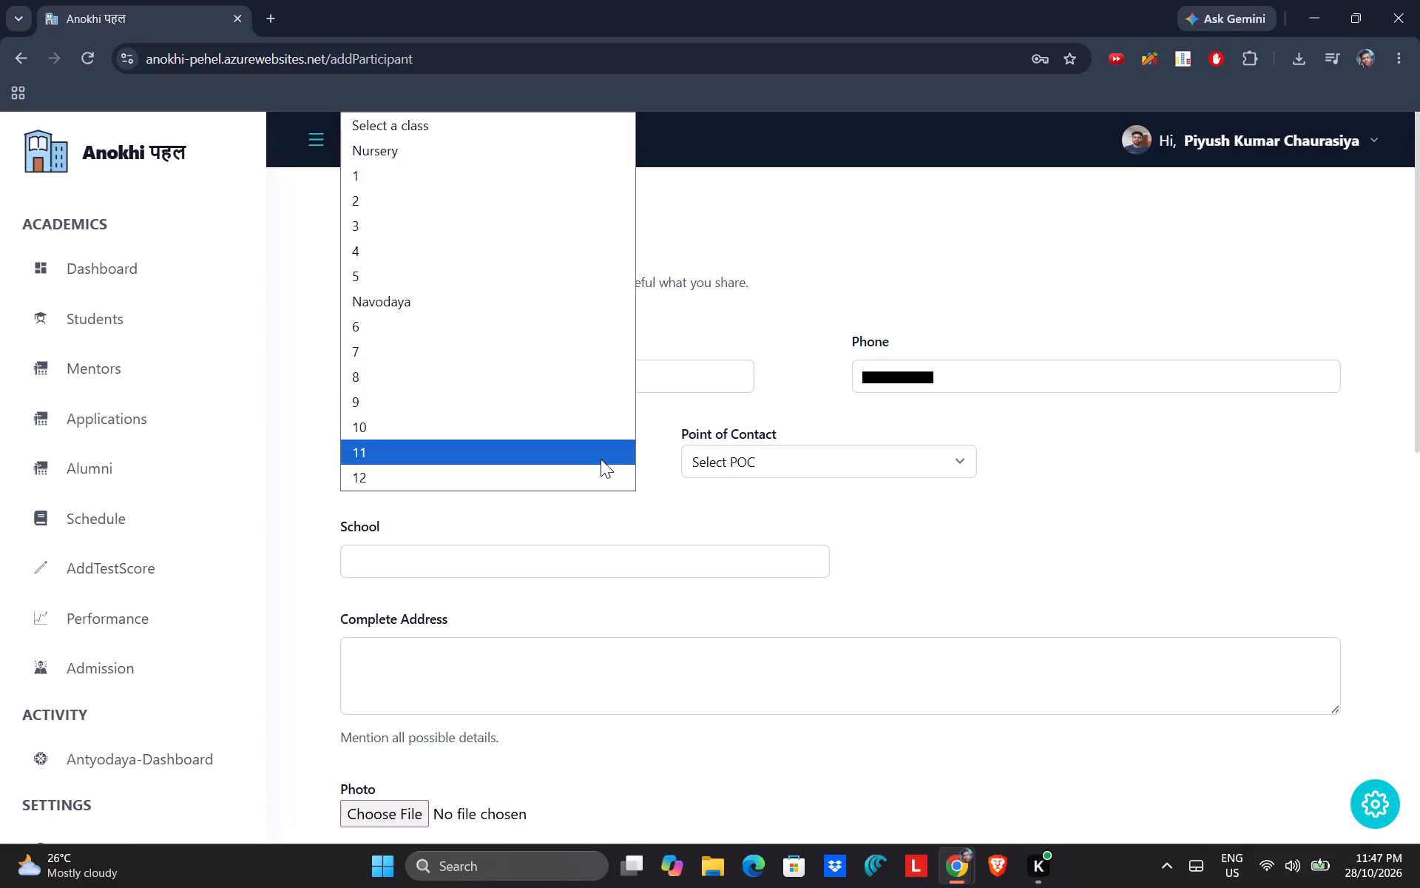
left_click(393, 332)
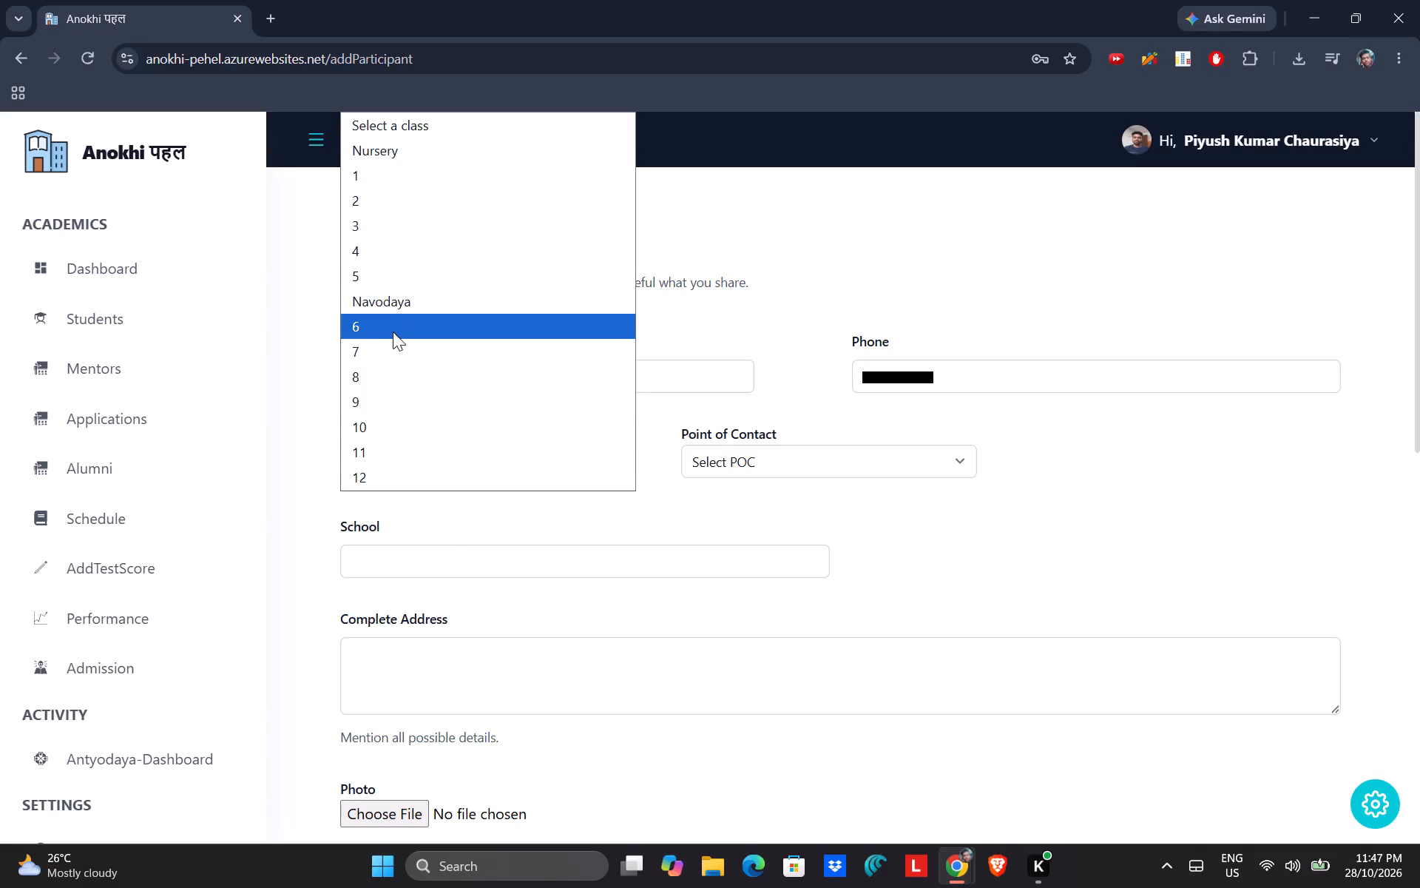
left_click(720, 453)
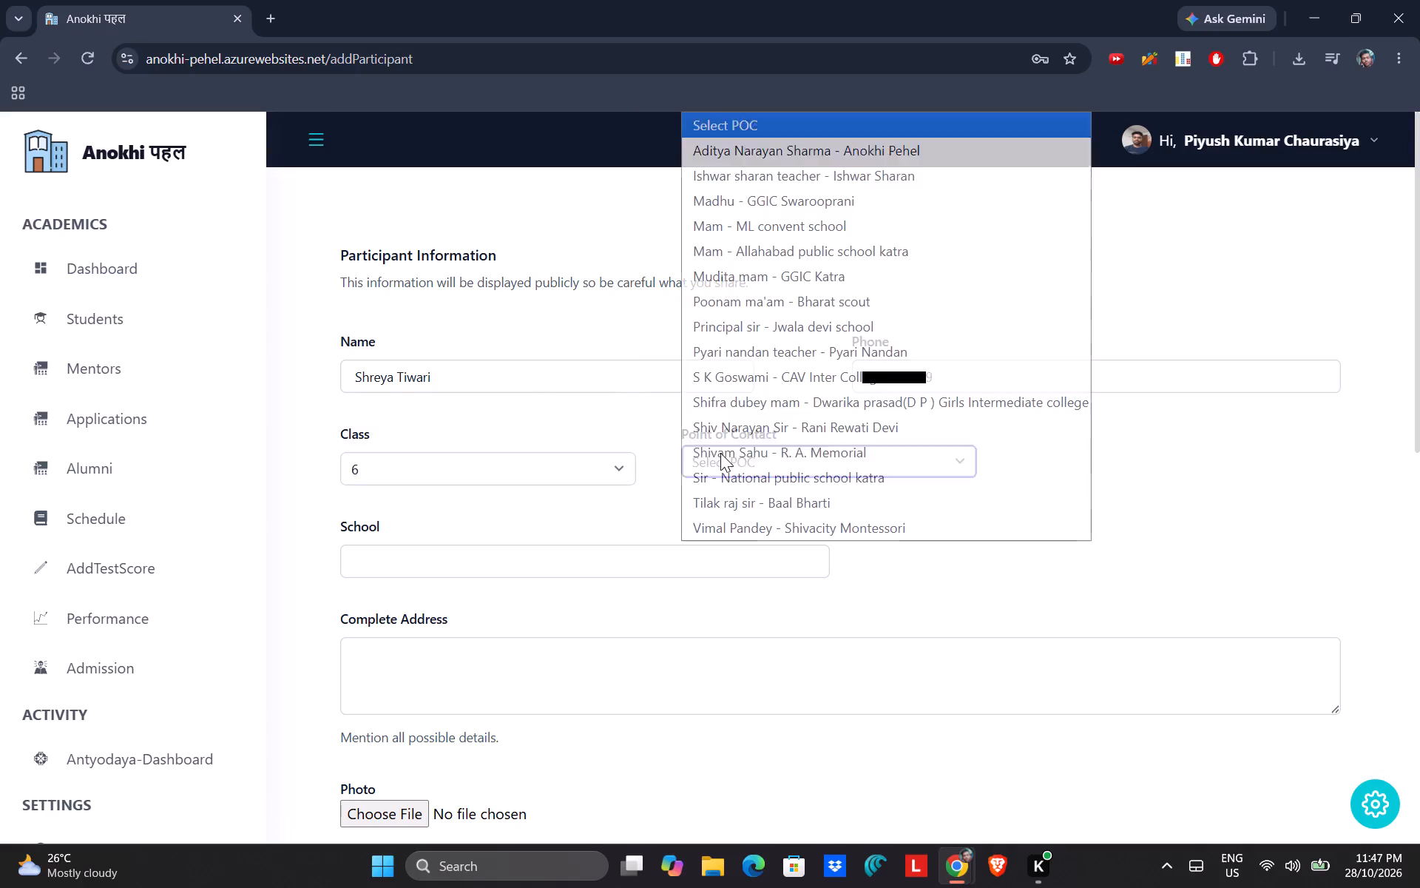
left_click(744, 140)
Begin the participant's address entry in the Complete Address field.
left_click(510, 656)
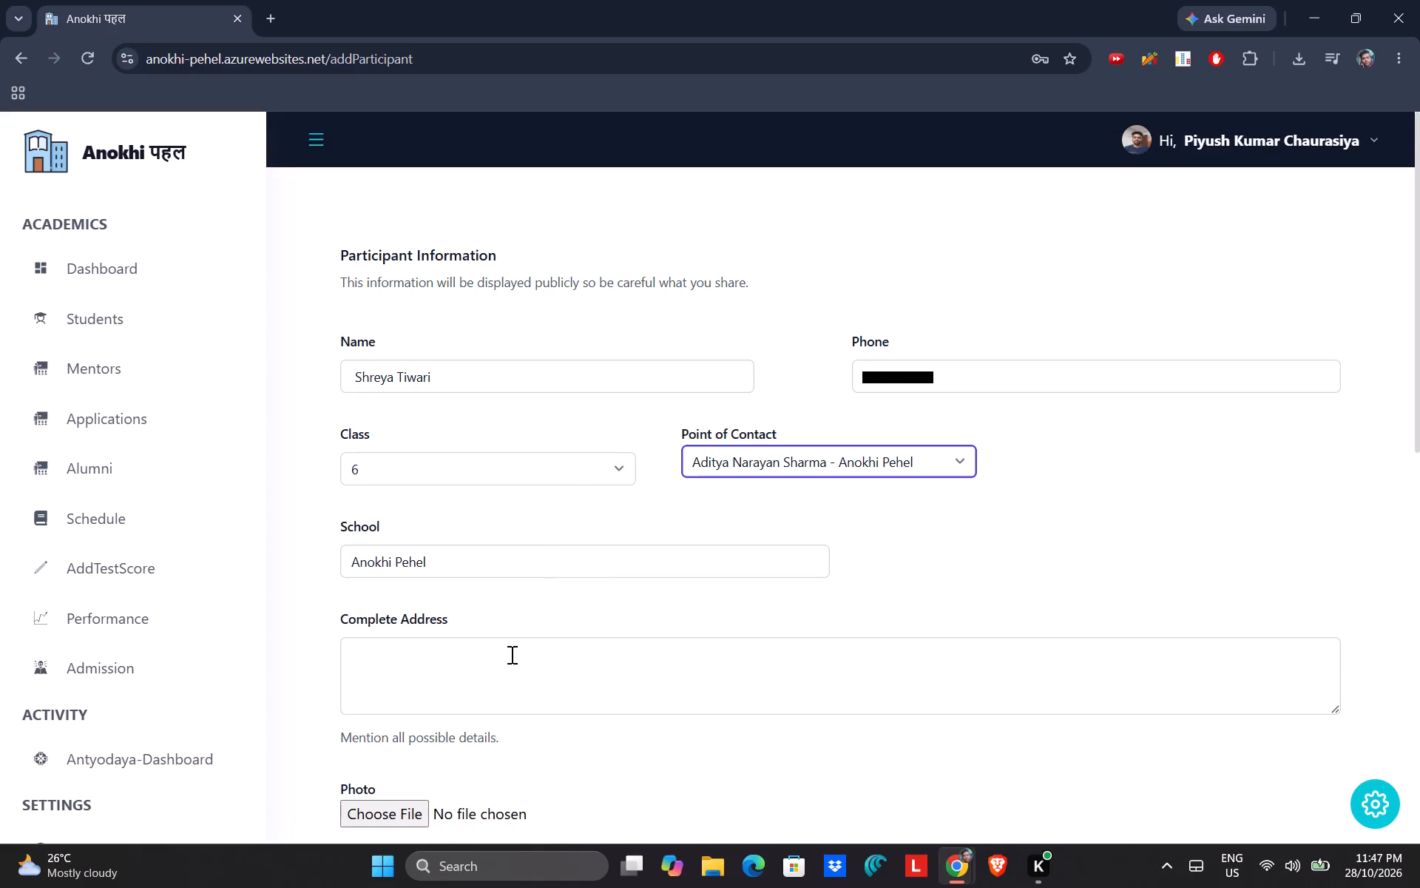
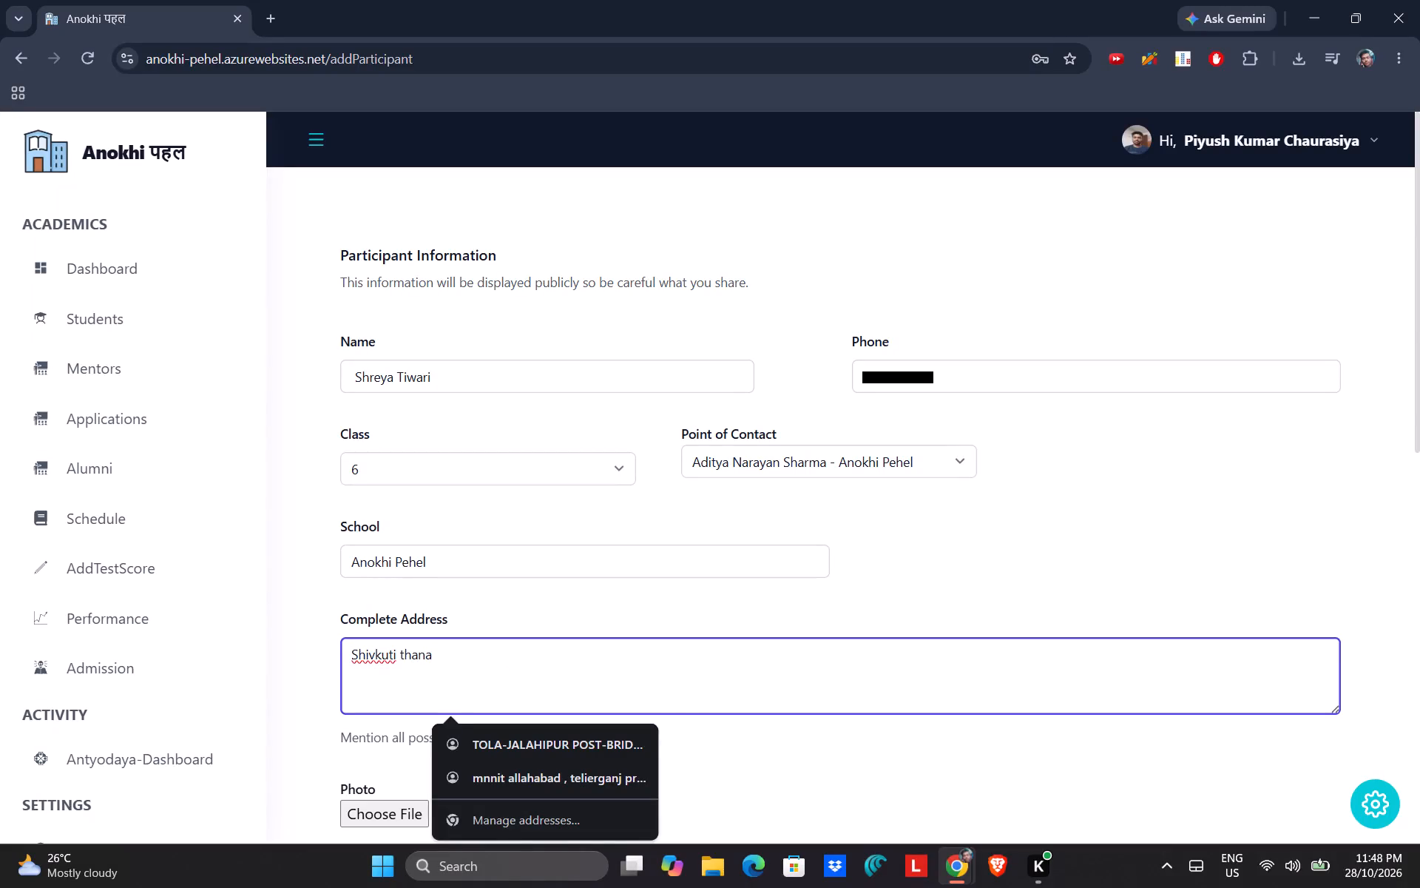
Continue the participant's entry in the Complete Address field by adding the colony name after a comma.
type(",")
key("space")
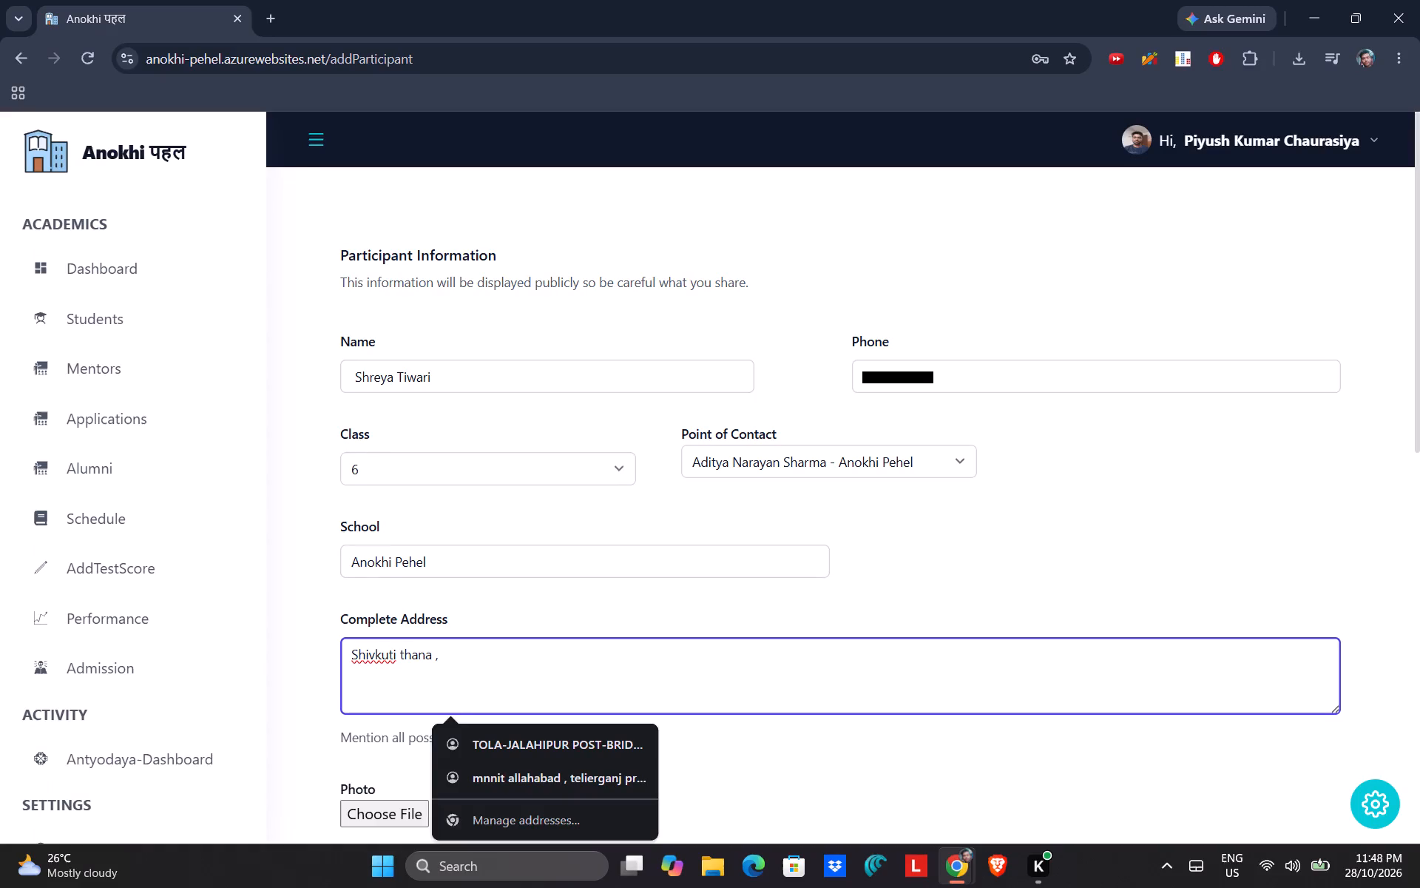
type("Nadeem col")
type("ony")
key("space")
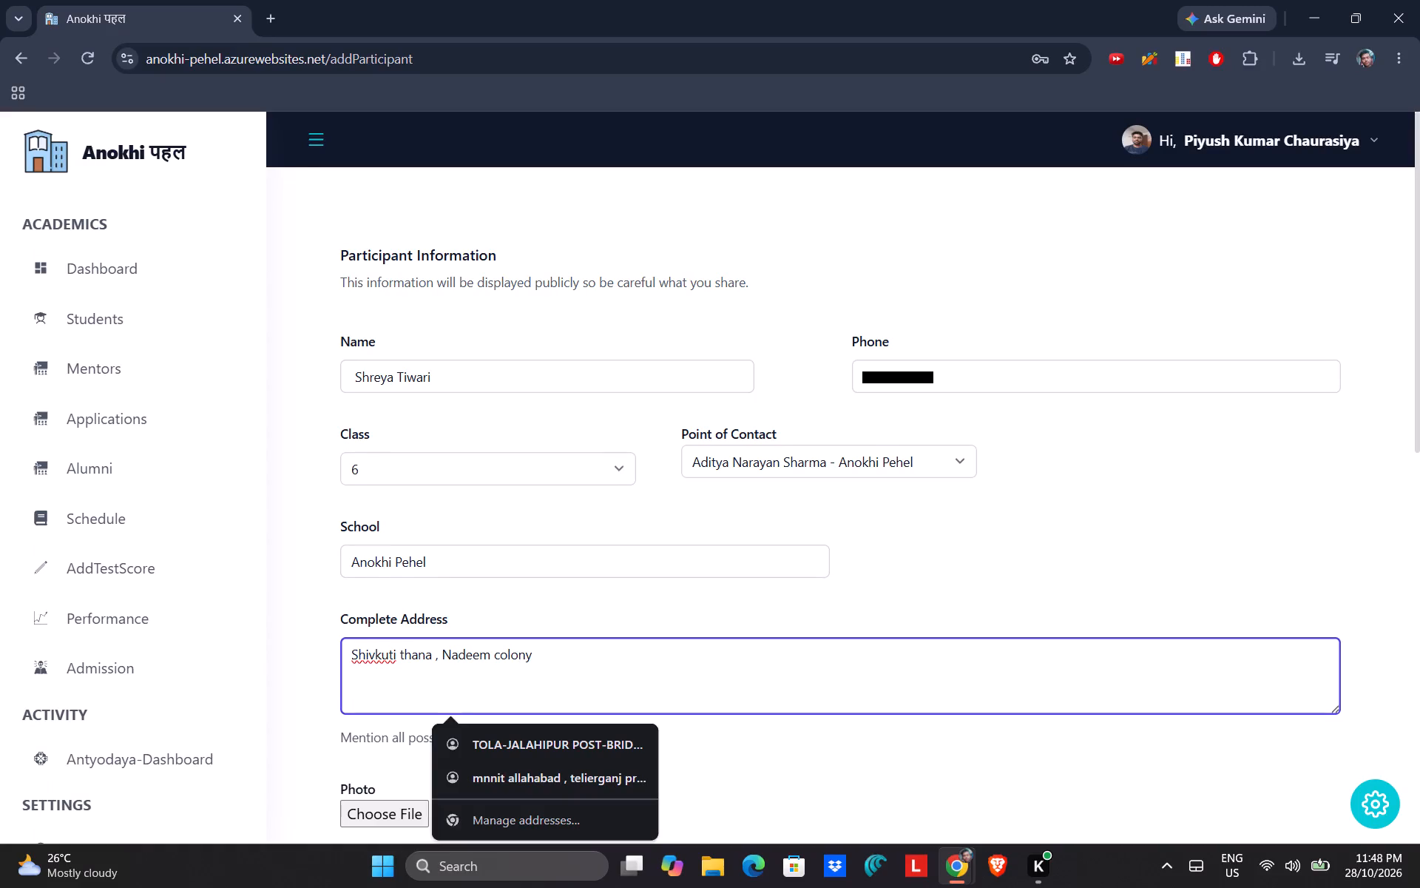
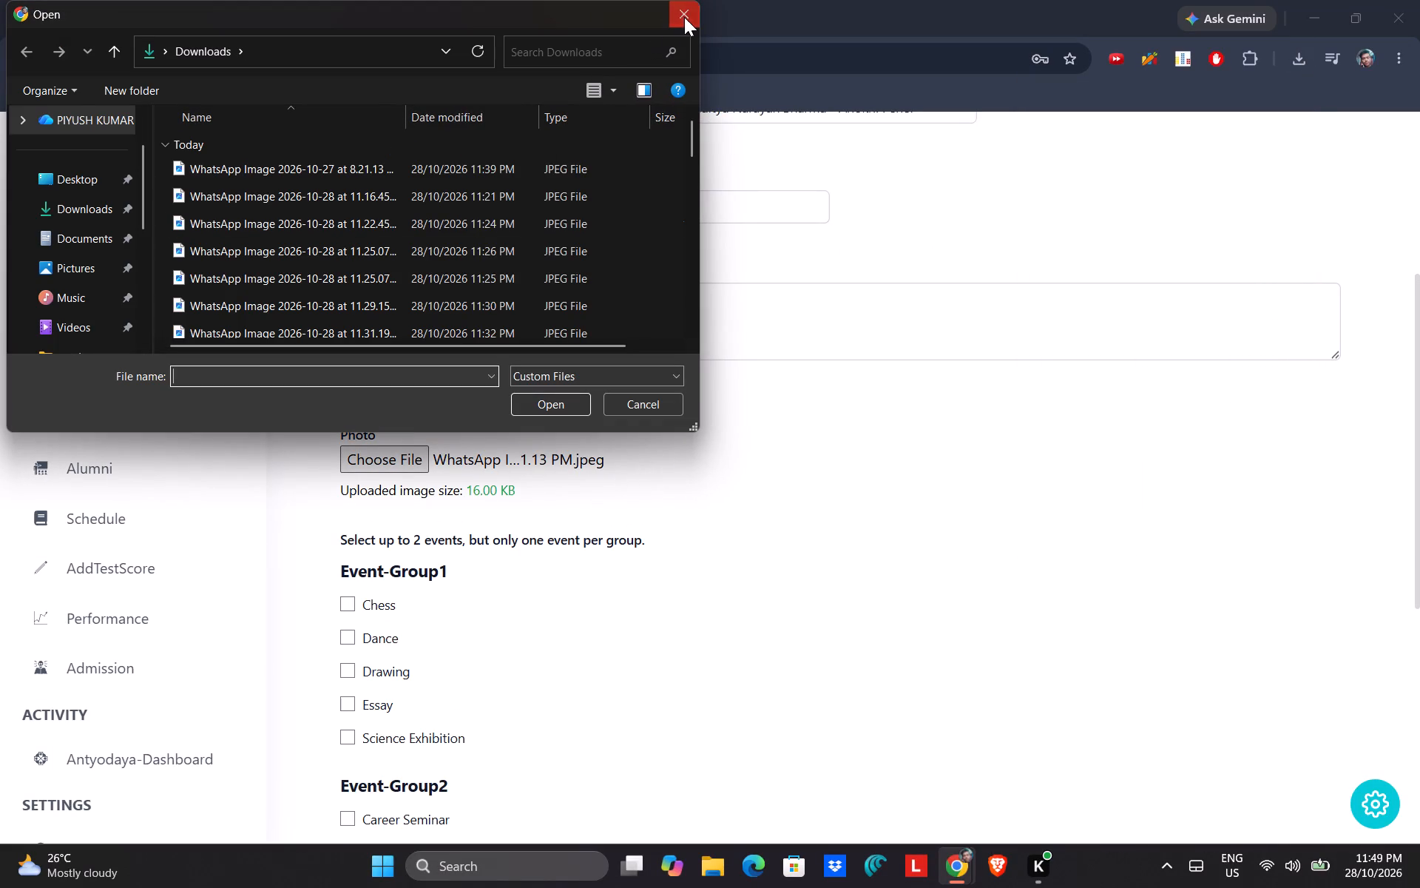
Dismiss the file chooser, select Dance in Event-Group1 for the current participant, and save the registration.
left_click(684, 17)
scroll(652, 383, "down", 1)
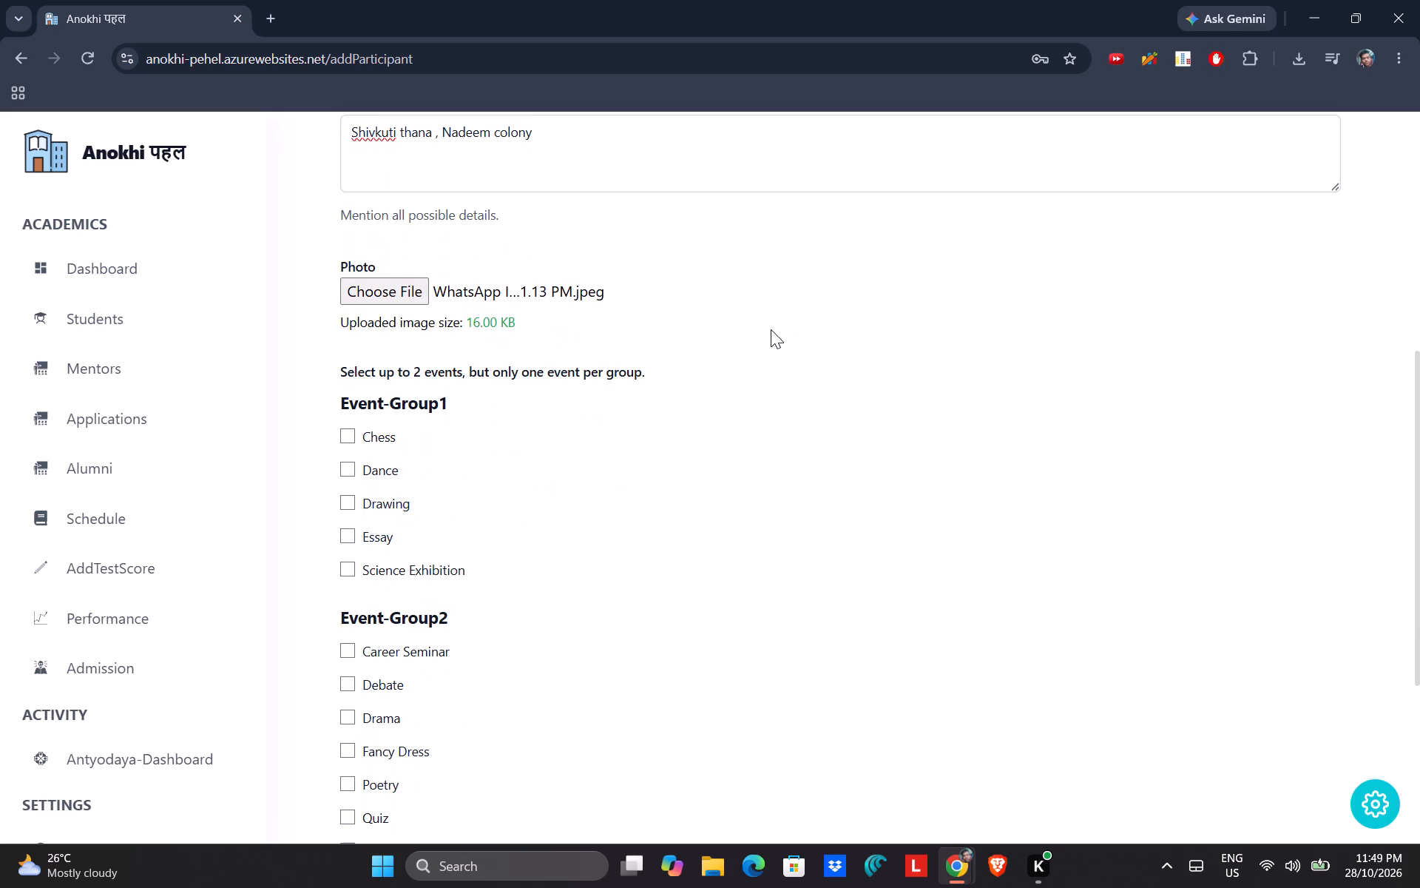
left_click(347, 464)
scroll(479, 538, "down", 2)
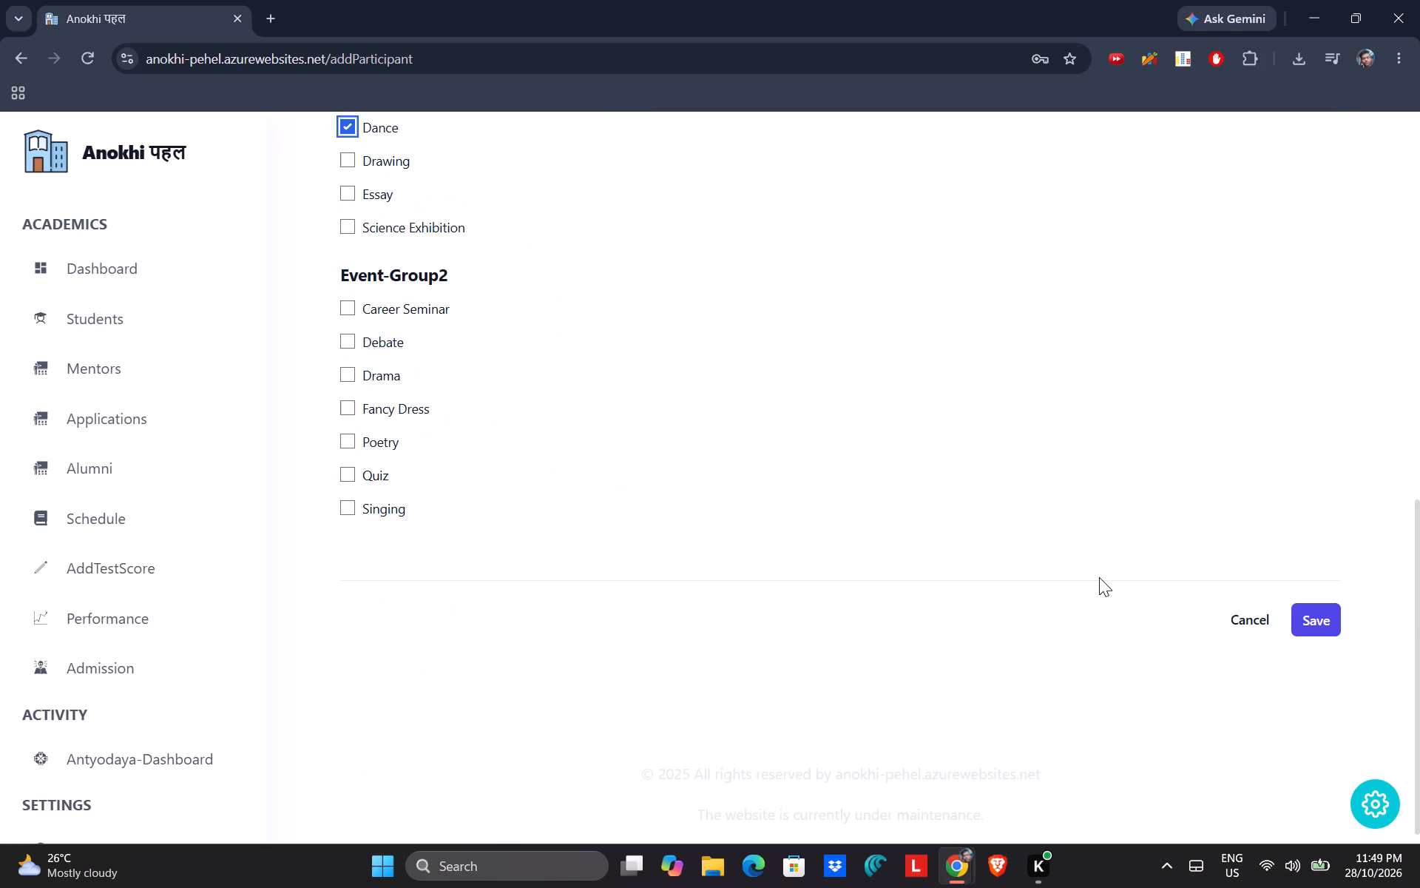
left_click(1313, 614)
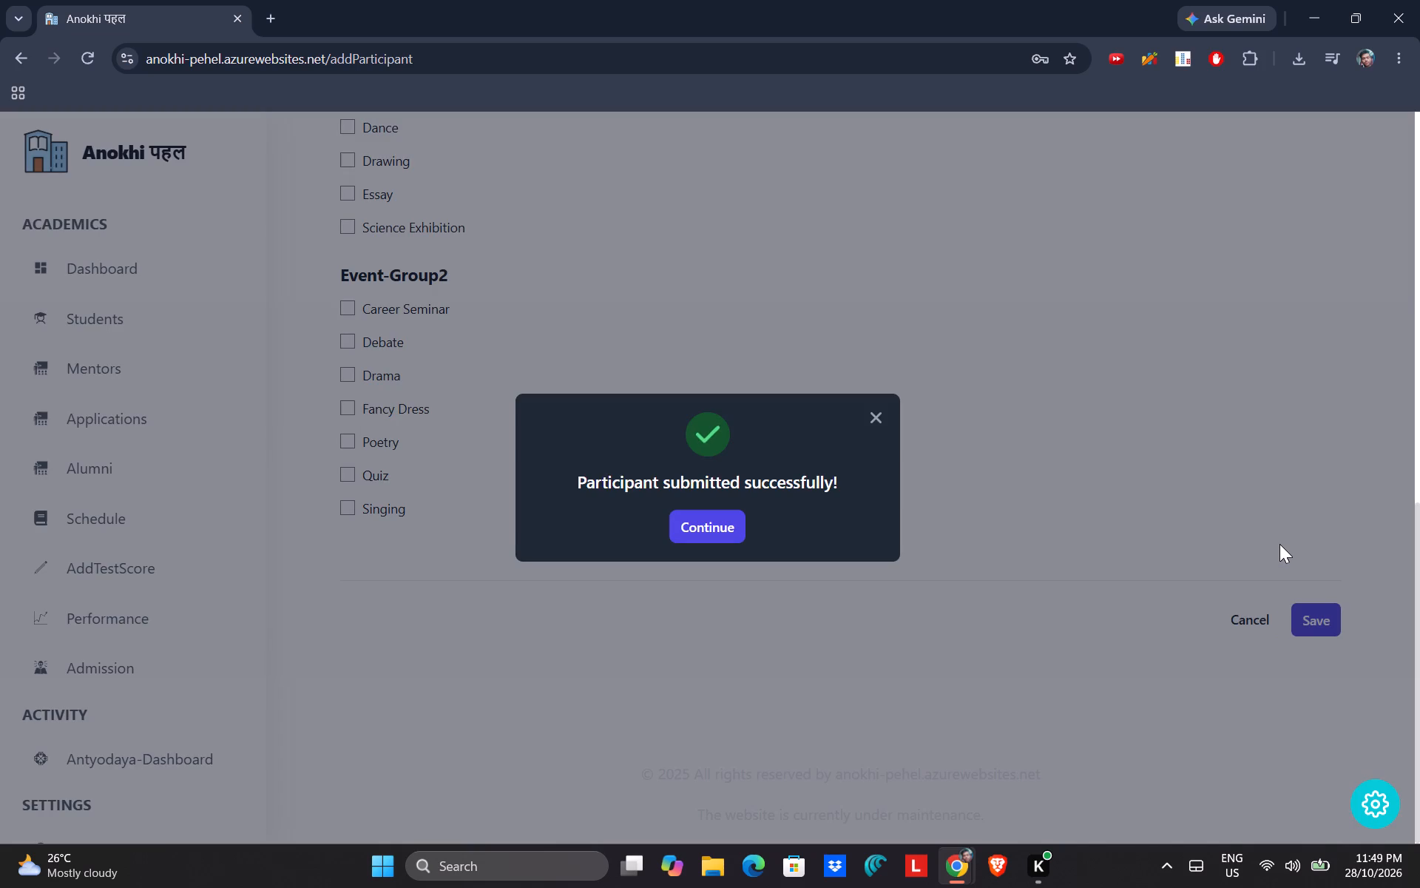
Start the next participant's registration by filling in the participant's name and phone number.
scroll(844, 555, "up", 8)
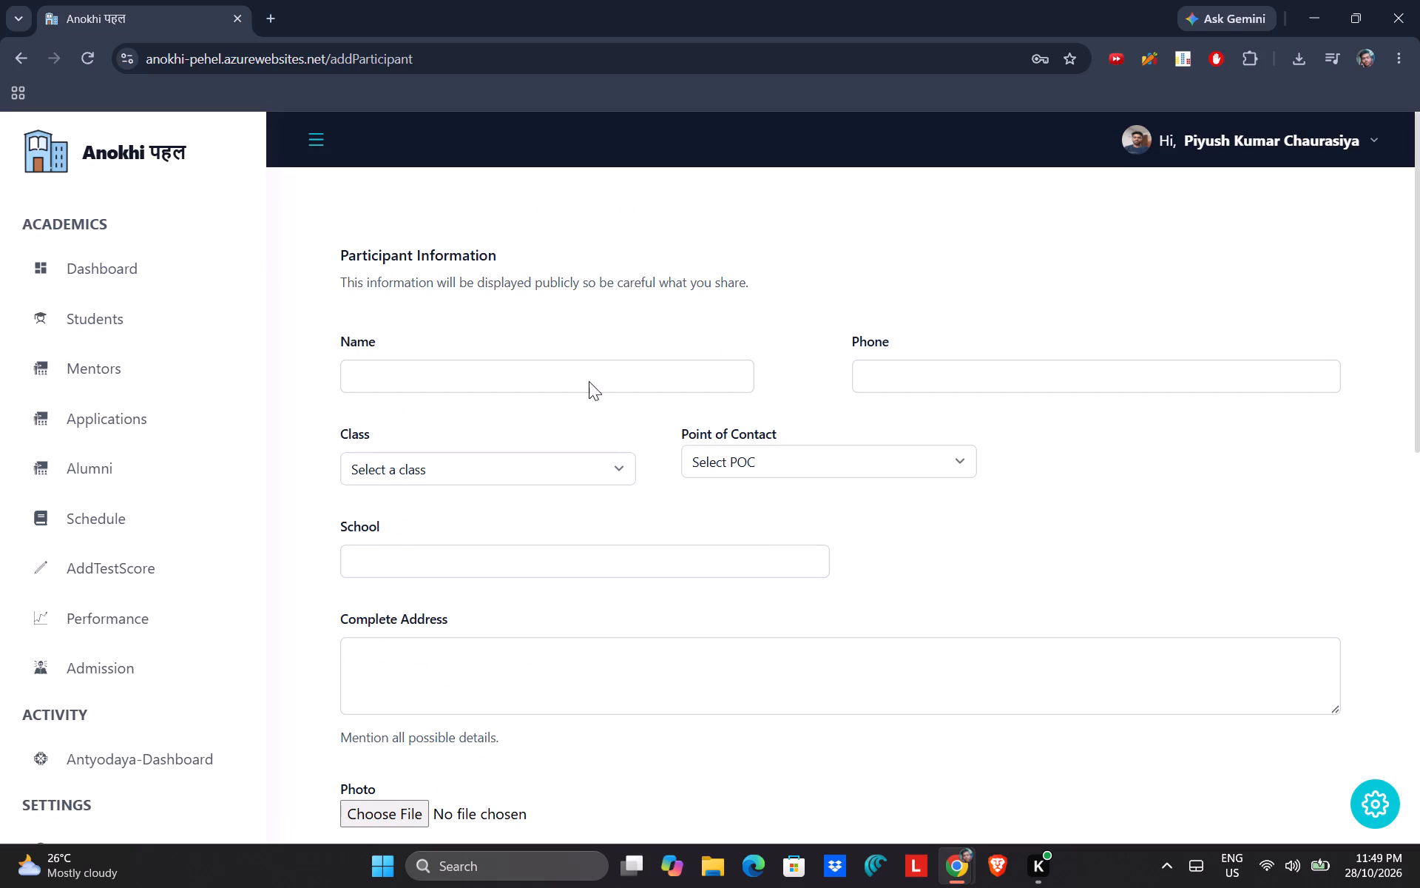
left_click(578, 364)
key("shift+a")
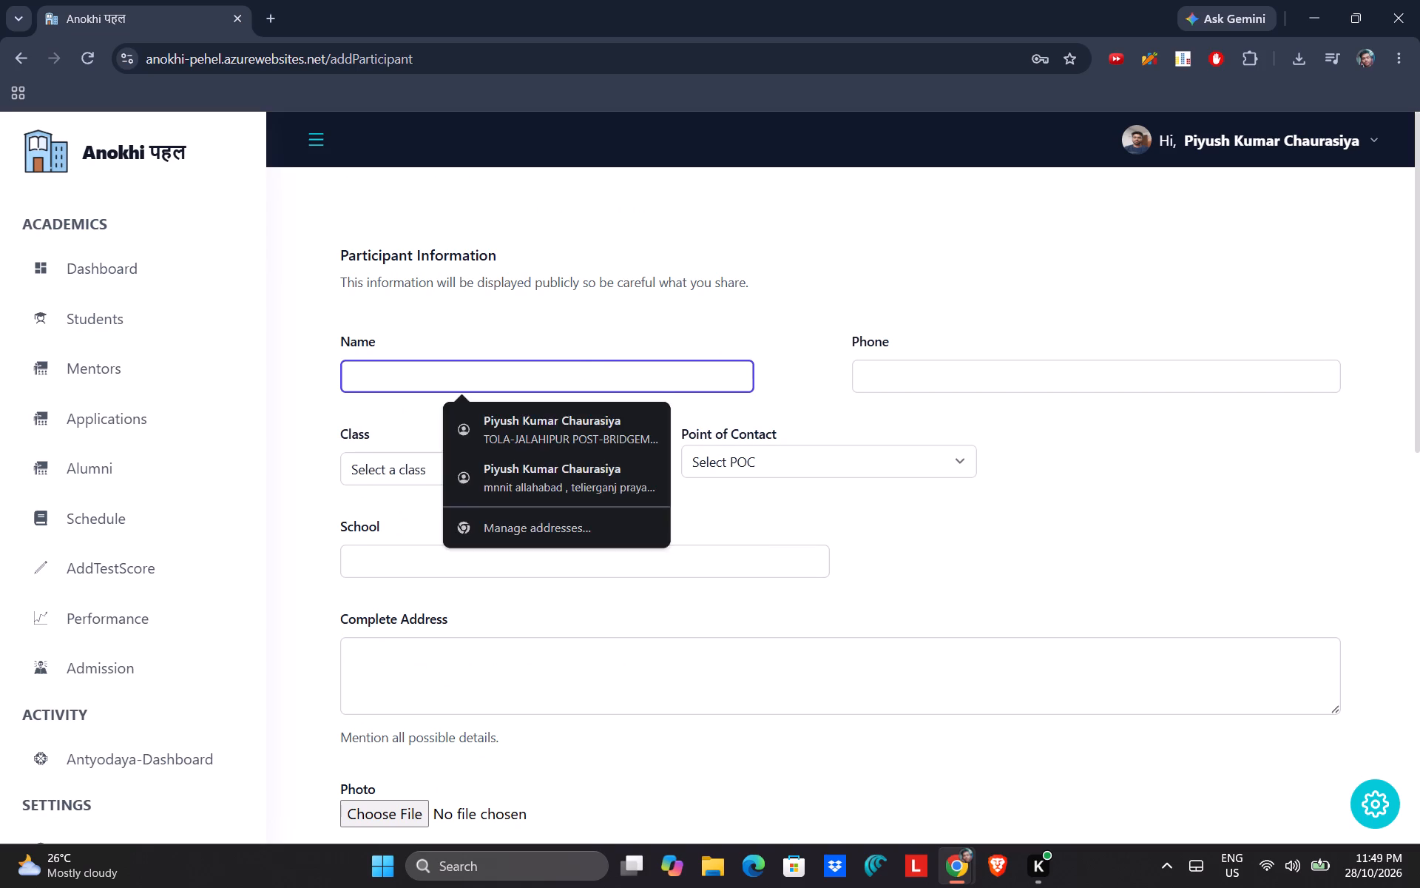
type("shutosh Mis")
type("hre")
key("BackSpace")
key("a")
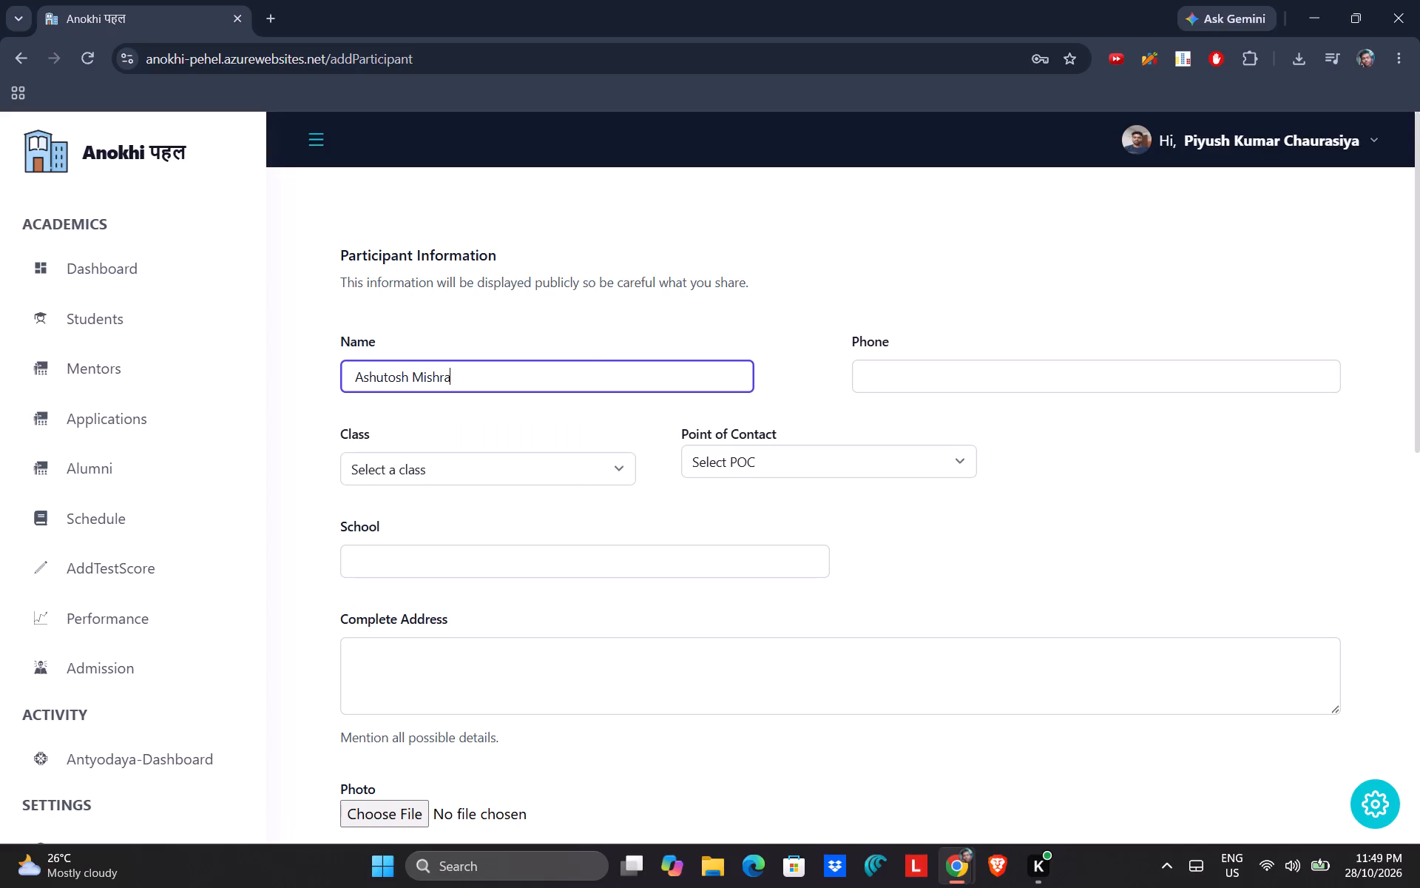
left_click(936, 386)
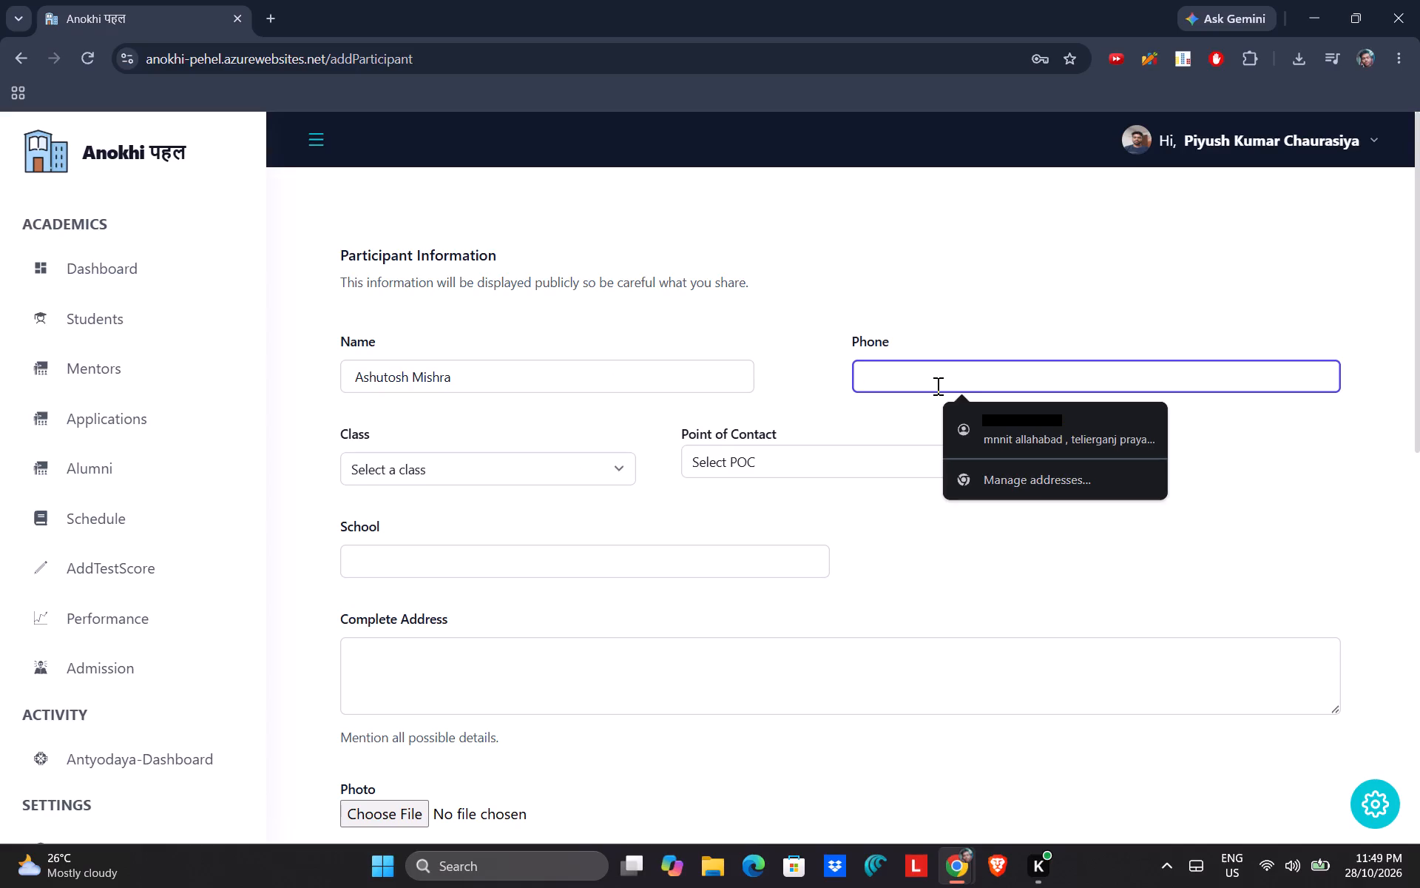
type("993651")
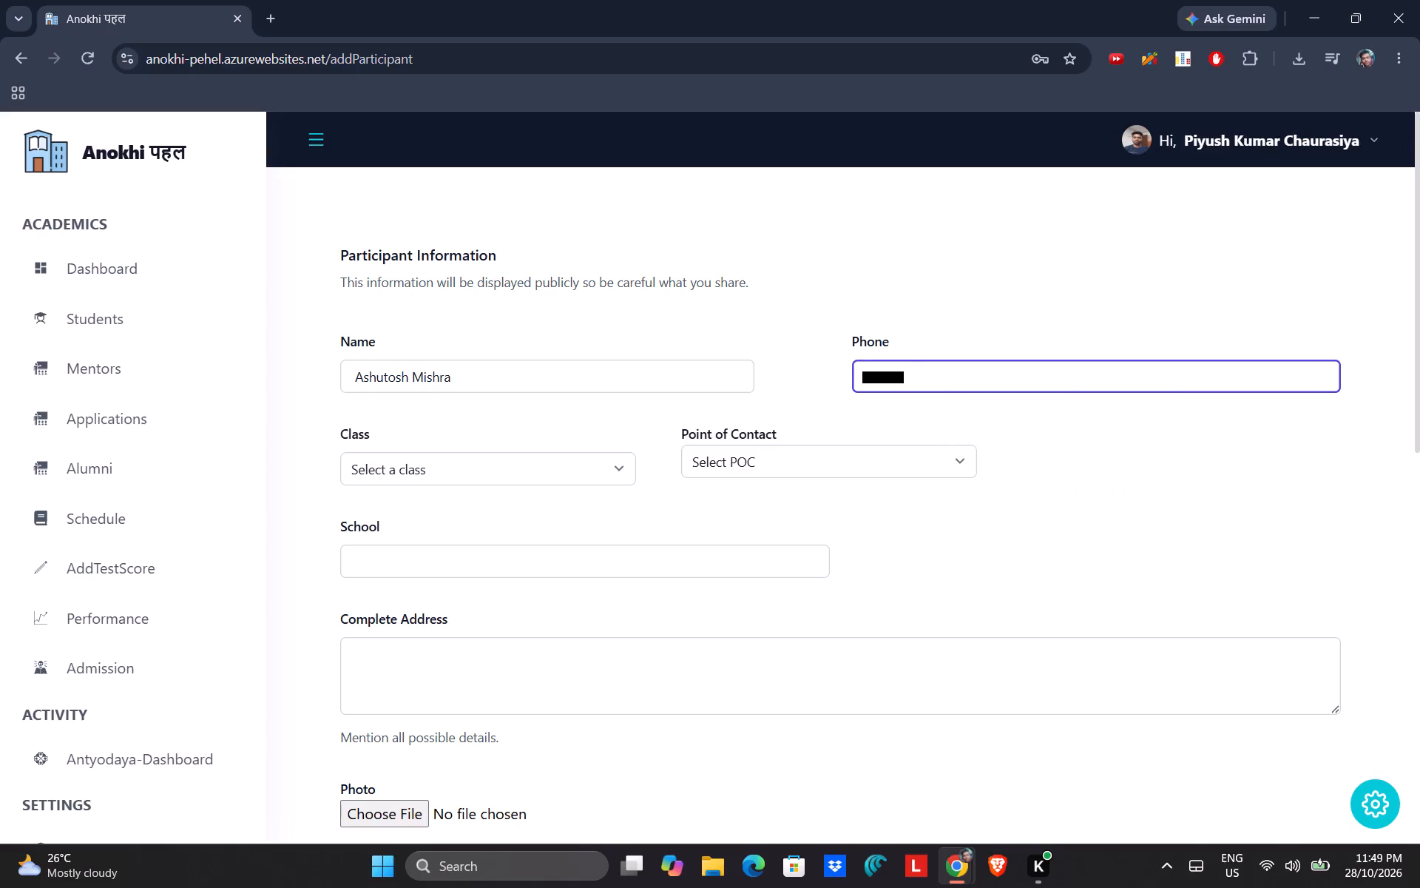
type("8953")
Set the participant's class to 8 and choose the Anokhi Pehel representative as point of contact.
left_click(631, 464)
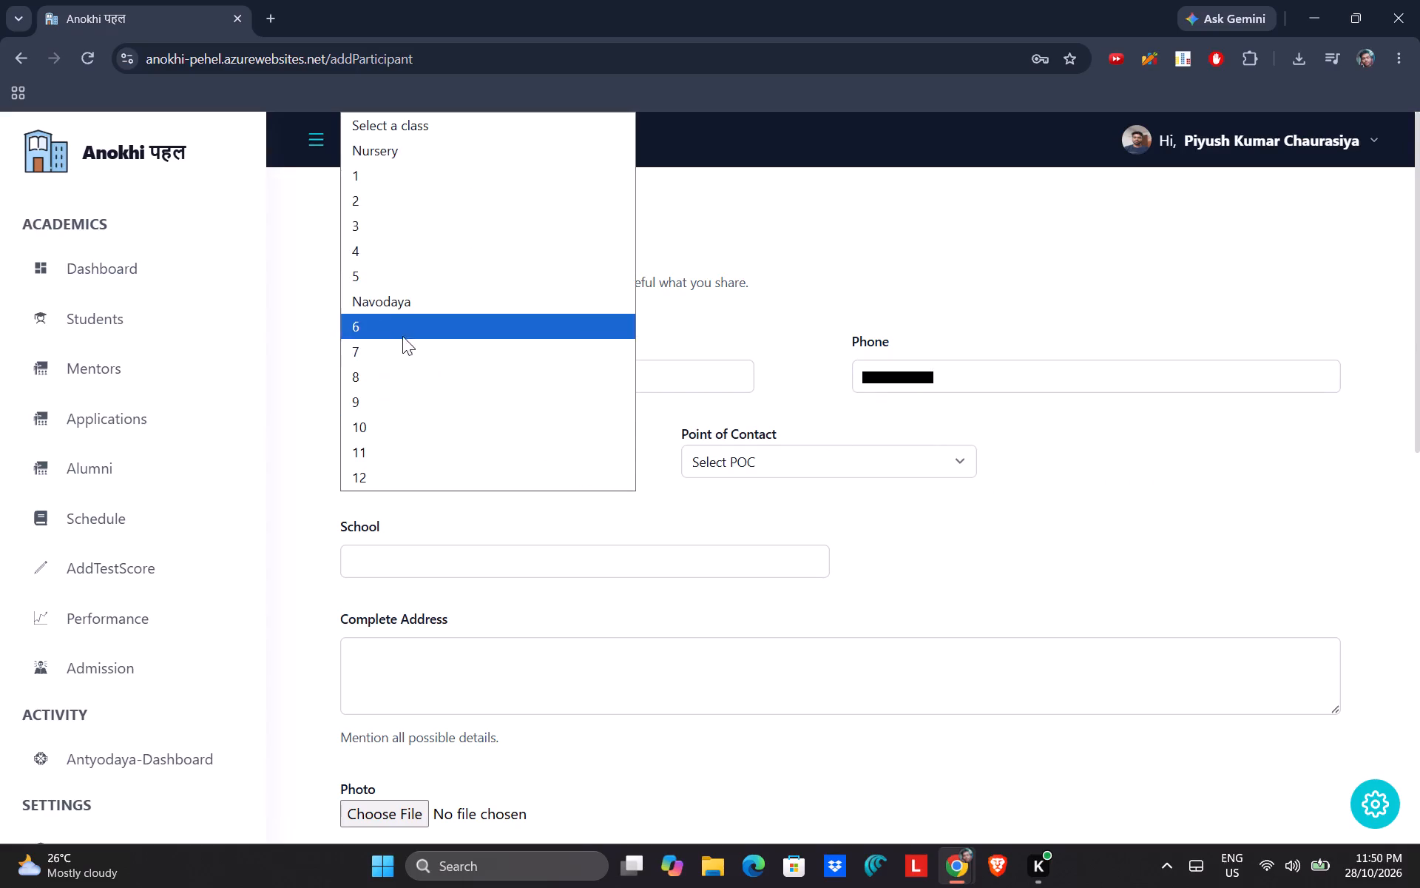
left_click(403, 379)
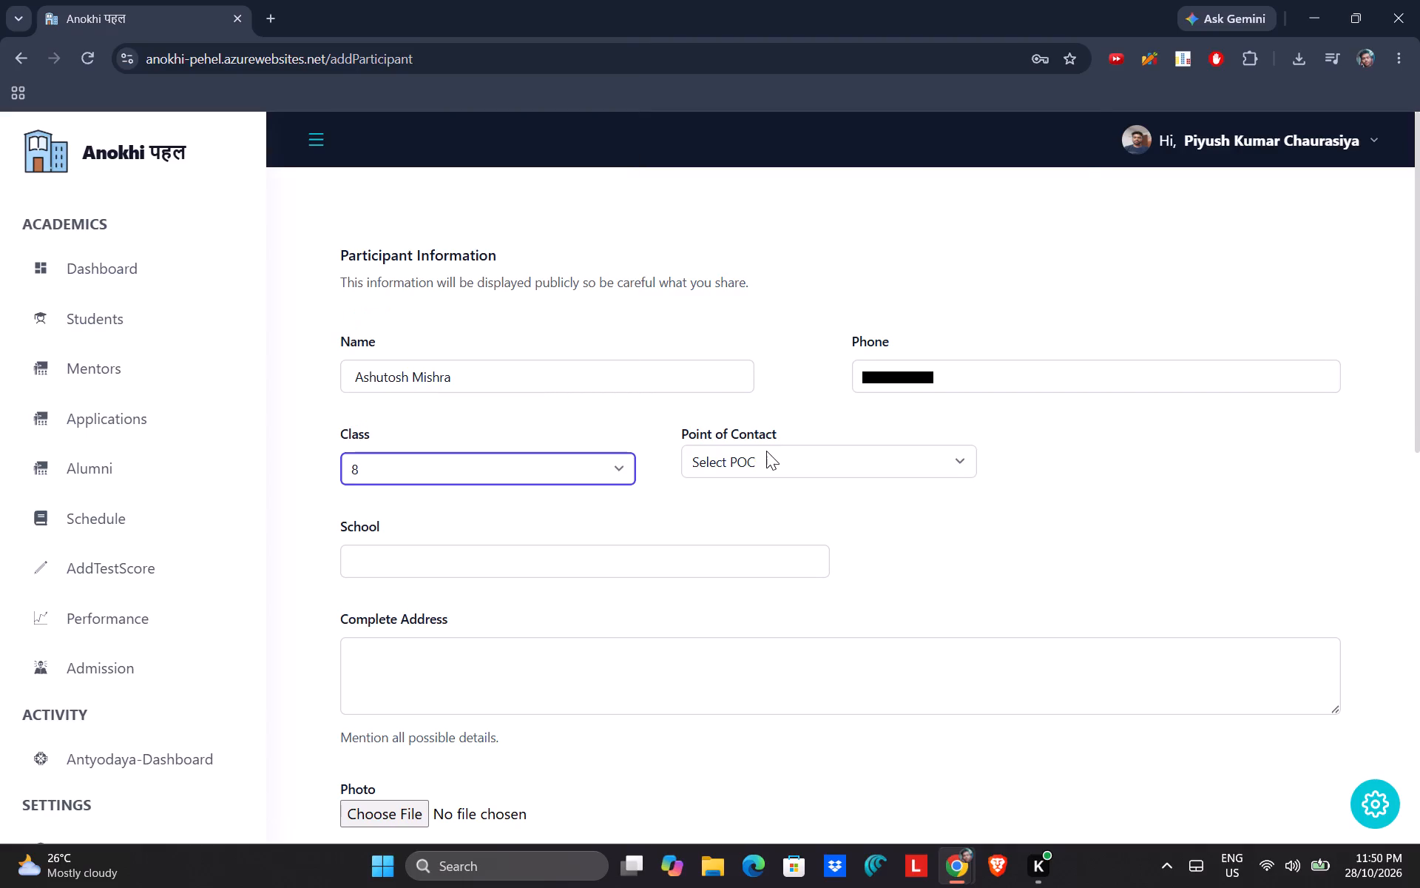
left_click(766, 451)
left_click(712, 138)
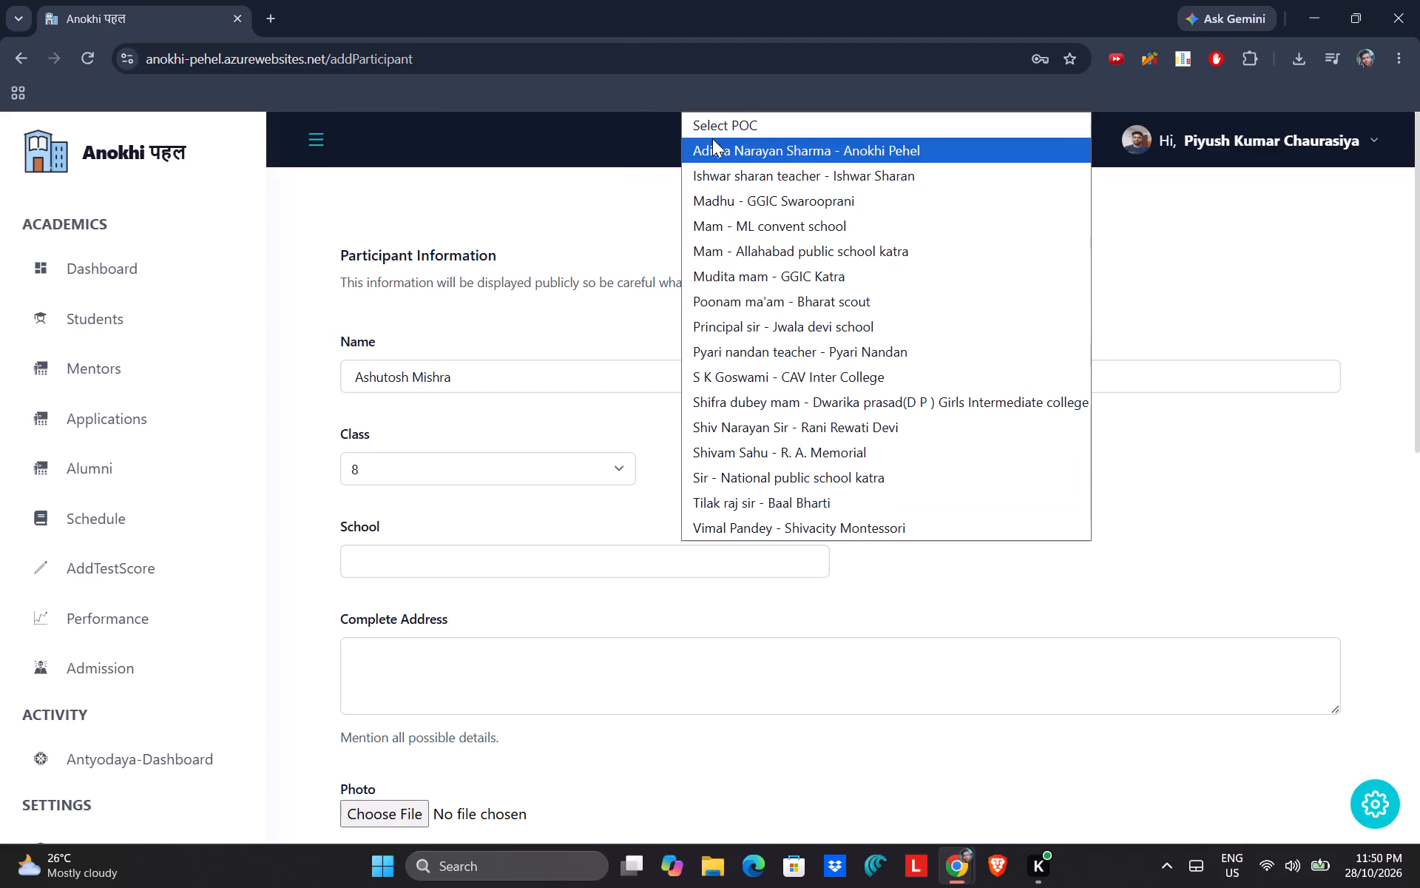
Begin entering the class 8 participant's address in the Complete Address field.
left_click(689, 590)
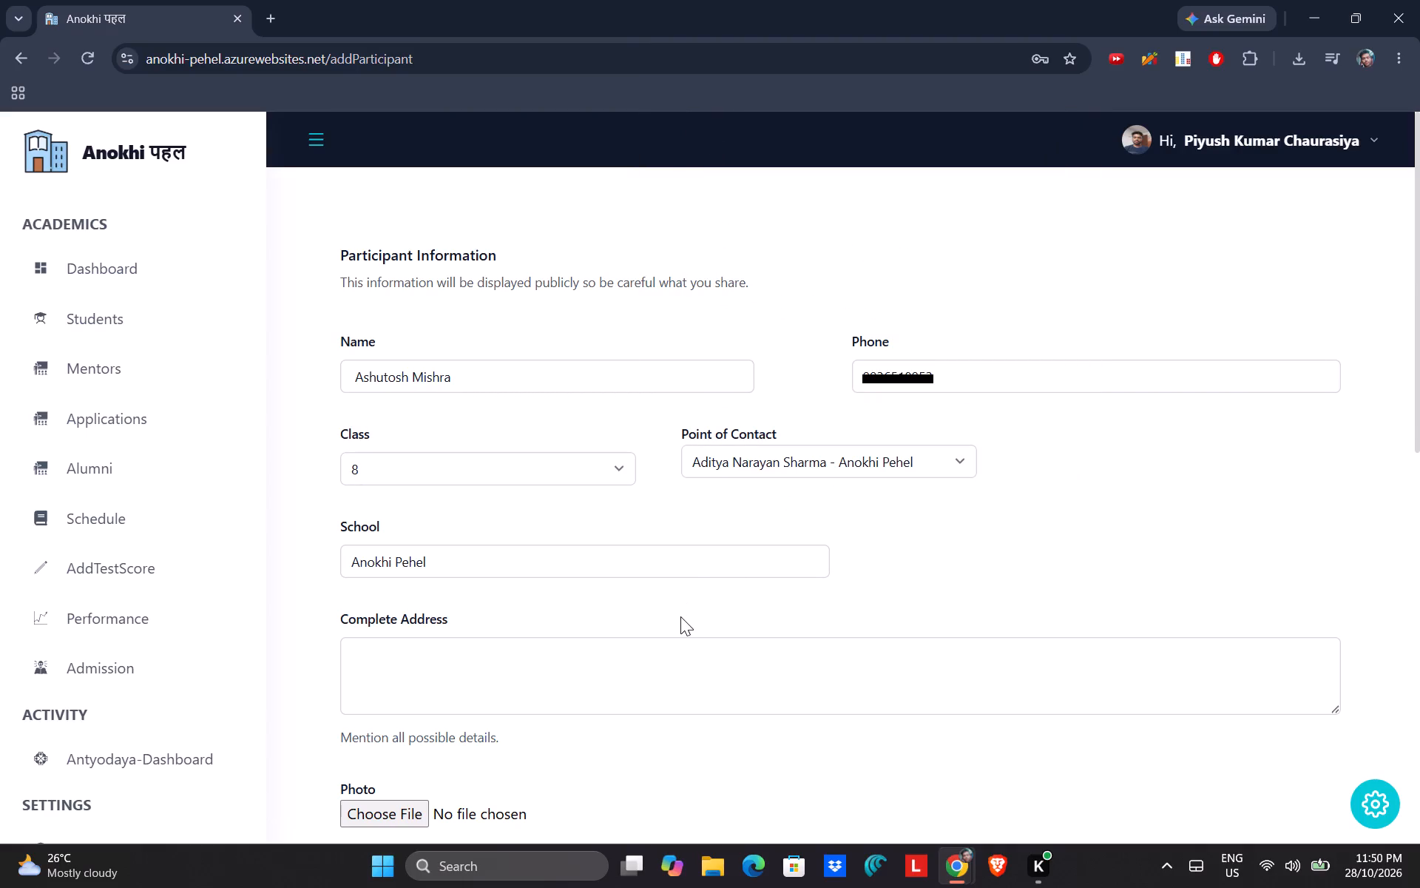
left_click(680, 616)
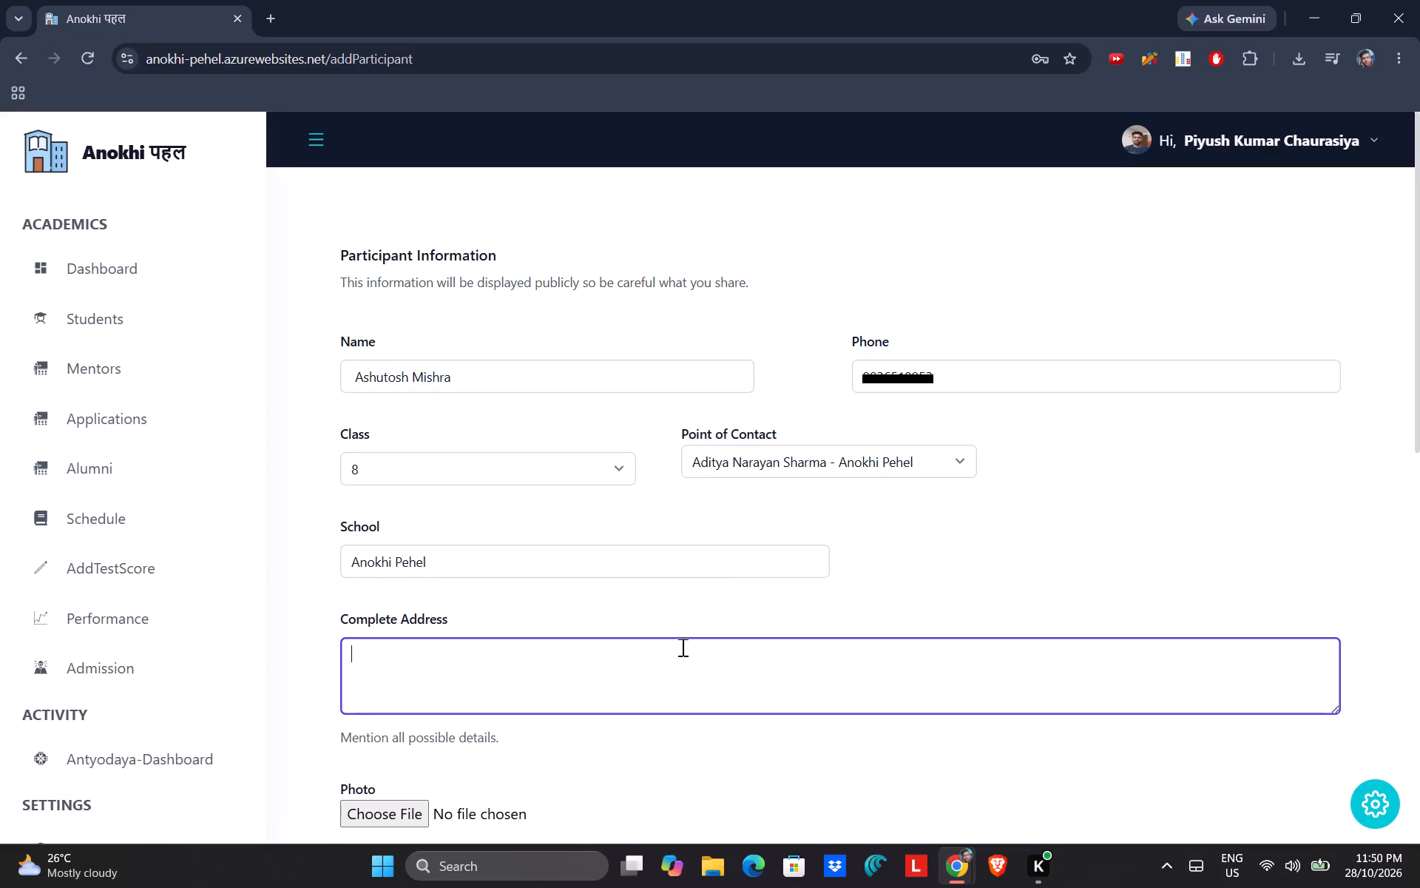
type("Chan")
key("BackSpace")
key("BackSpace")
Finish entering the participant's locality and city in the Complete Address field.
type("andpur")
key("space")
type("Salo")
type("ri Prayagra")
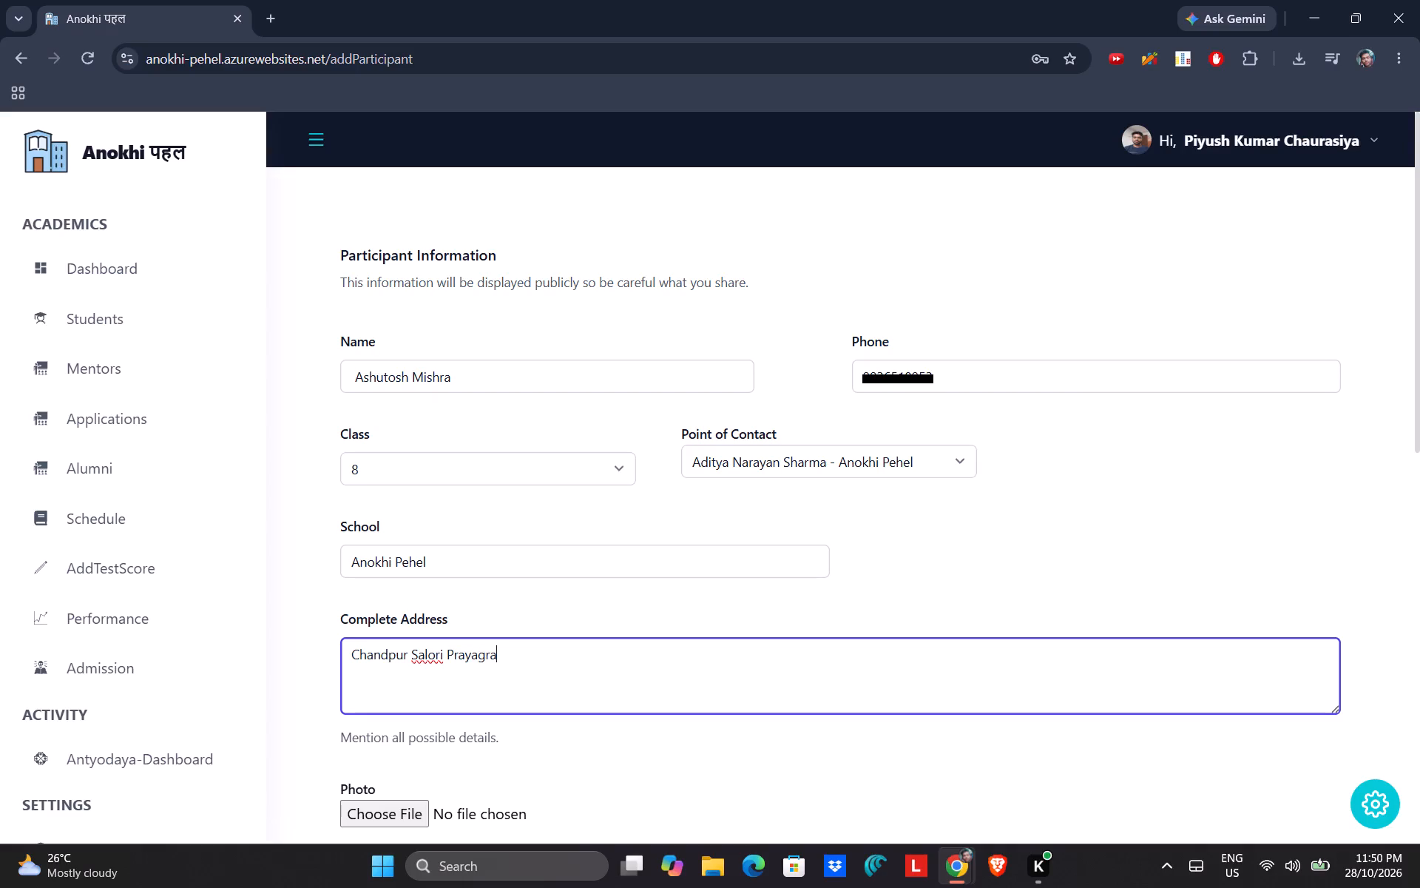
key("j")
Attach the recently downloaded WhatsApp image ending in 8.21.13 PM.jpeg as the participant's photo.
scroll(681, 647, "down", 1)
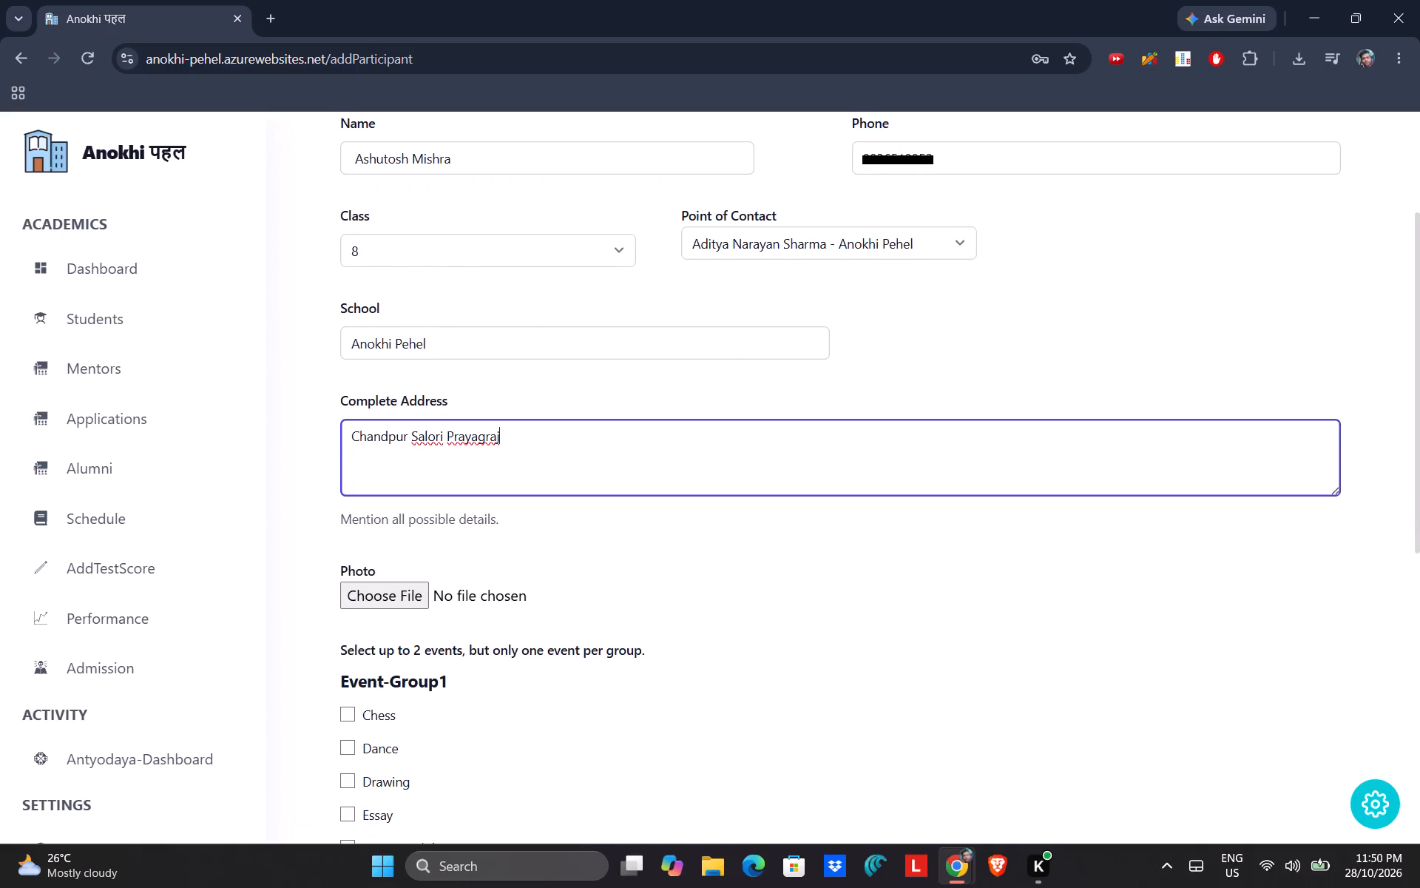
left_click(1311, 58)
left_click_drag(1112, 293, 389, 585)
Select Quiz in Event-Group2 for the class 8 participant and save the registration.
scroll(666, 667, "down", 2)
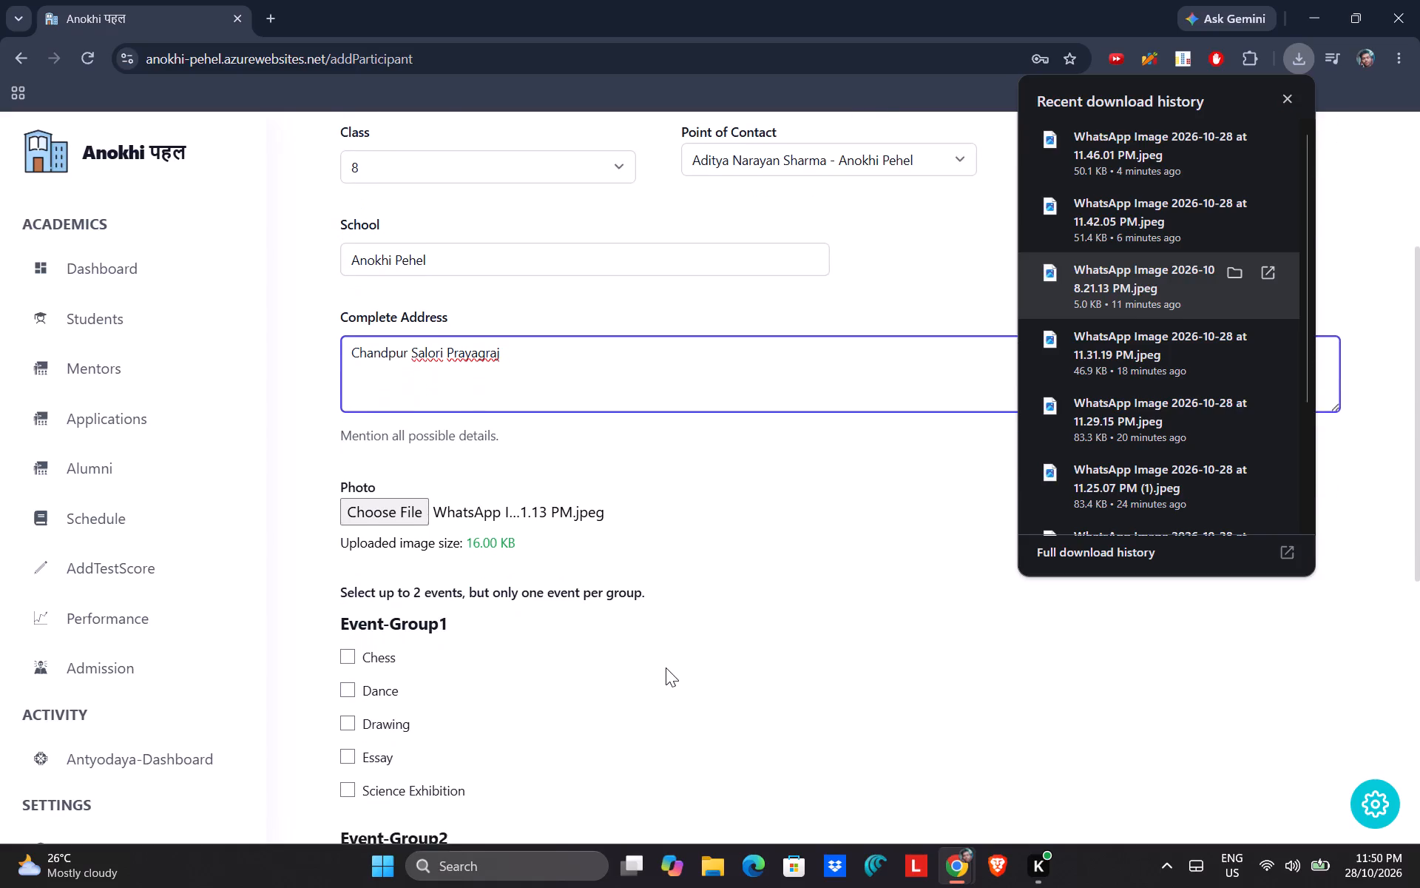
scroll(666, 667, "down", 2)
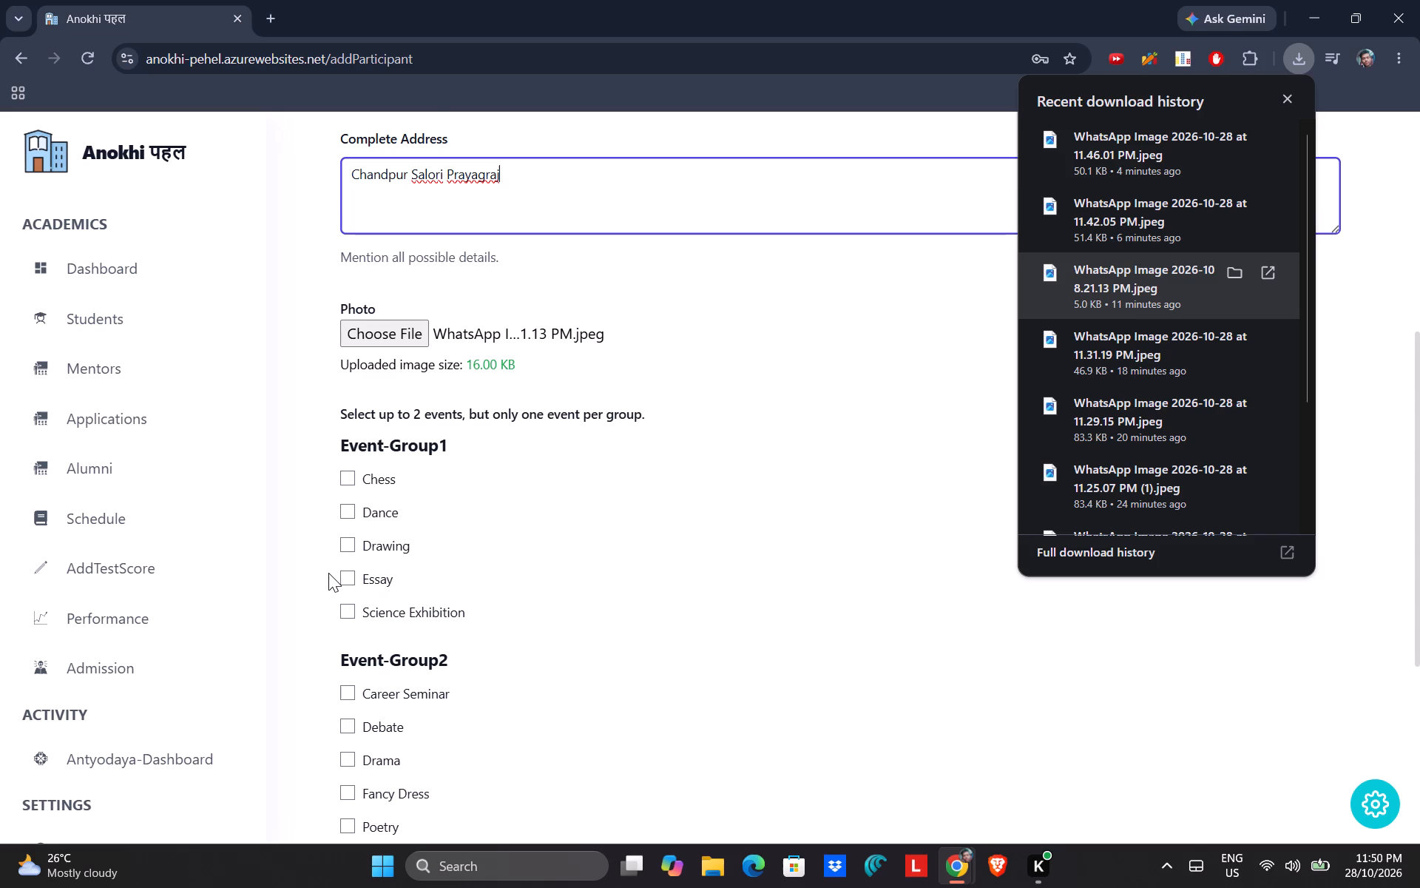
scroll(328, 573, "down", 4)
left_click(356, 468)
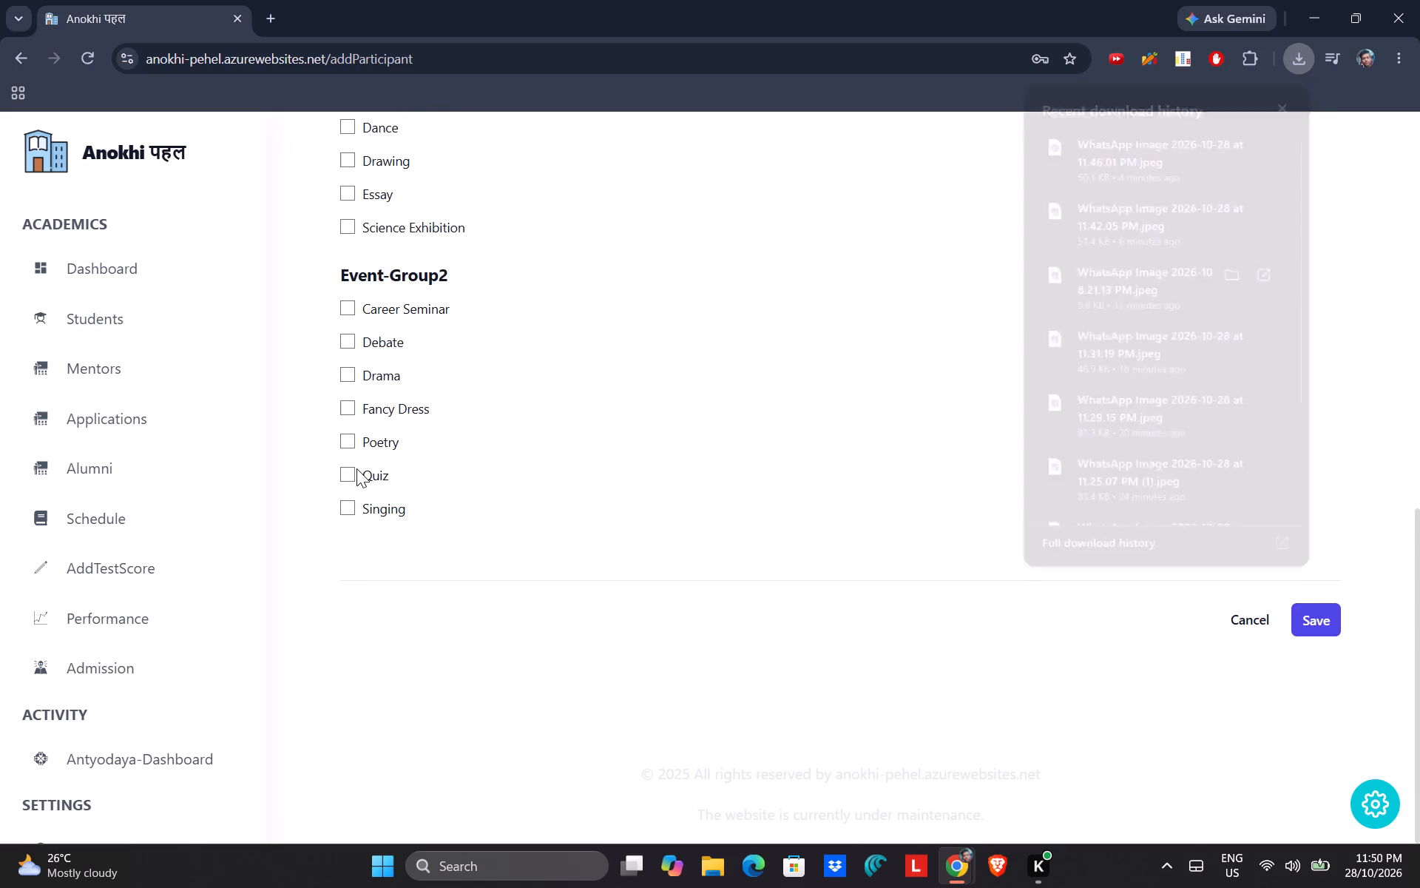
left_click(345, 473)
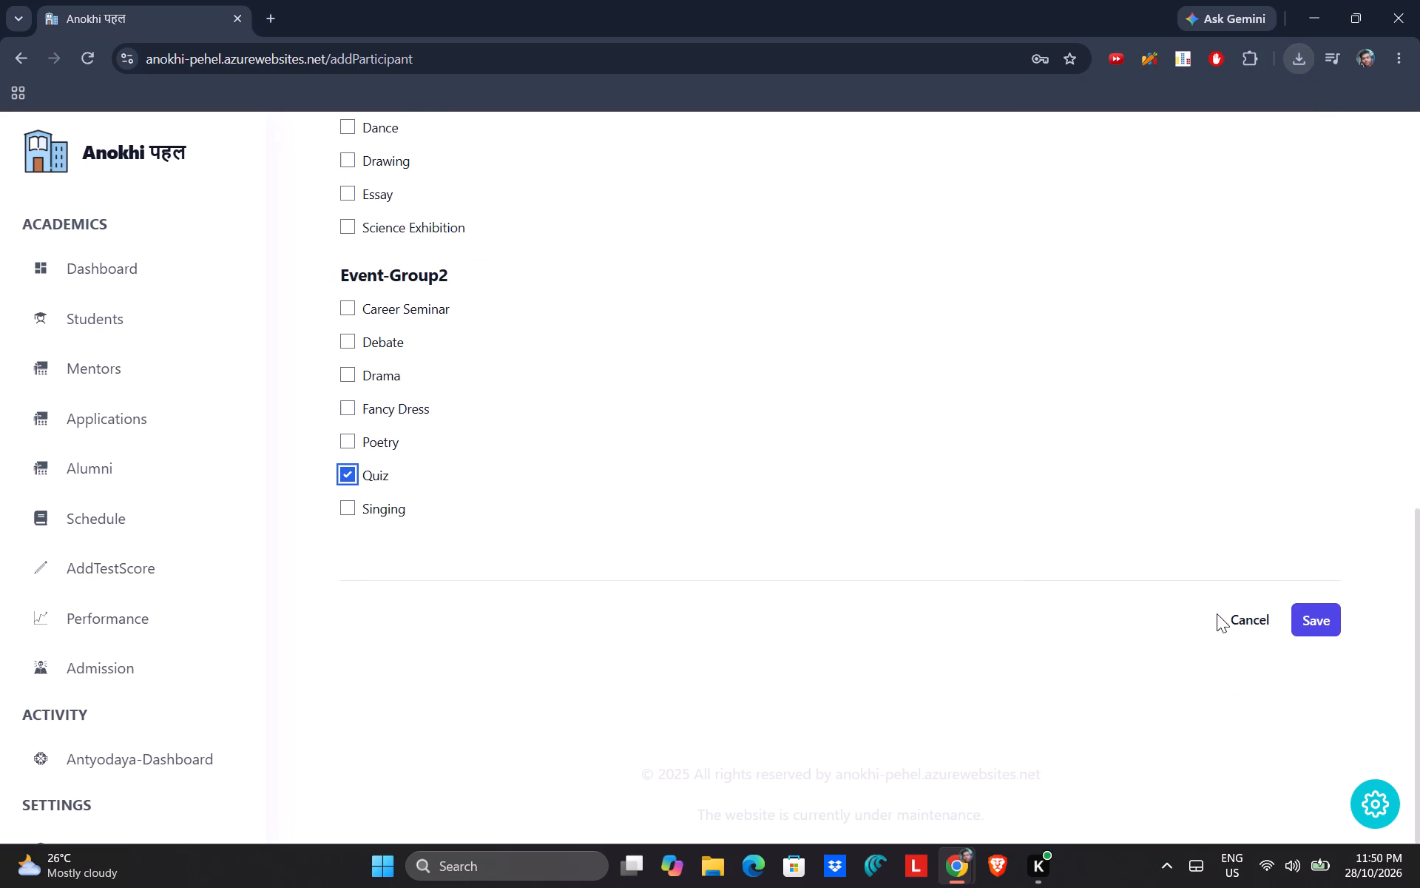
left_click(1319, 614)
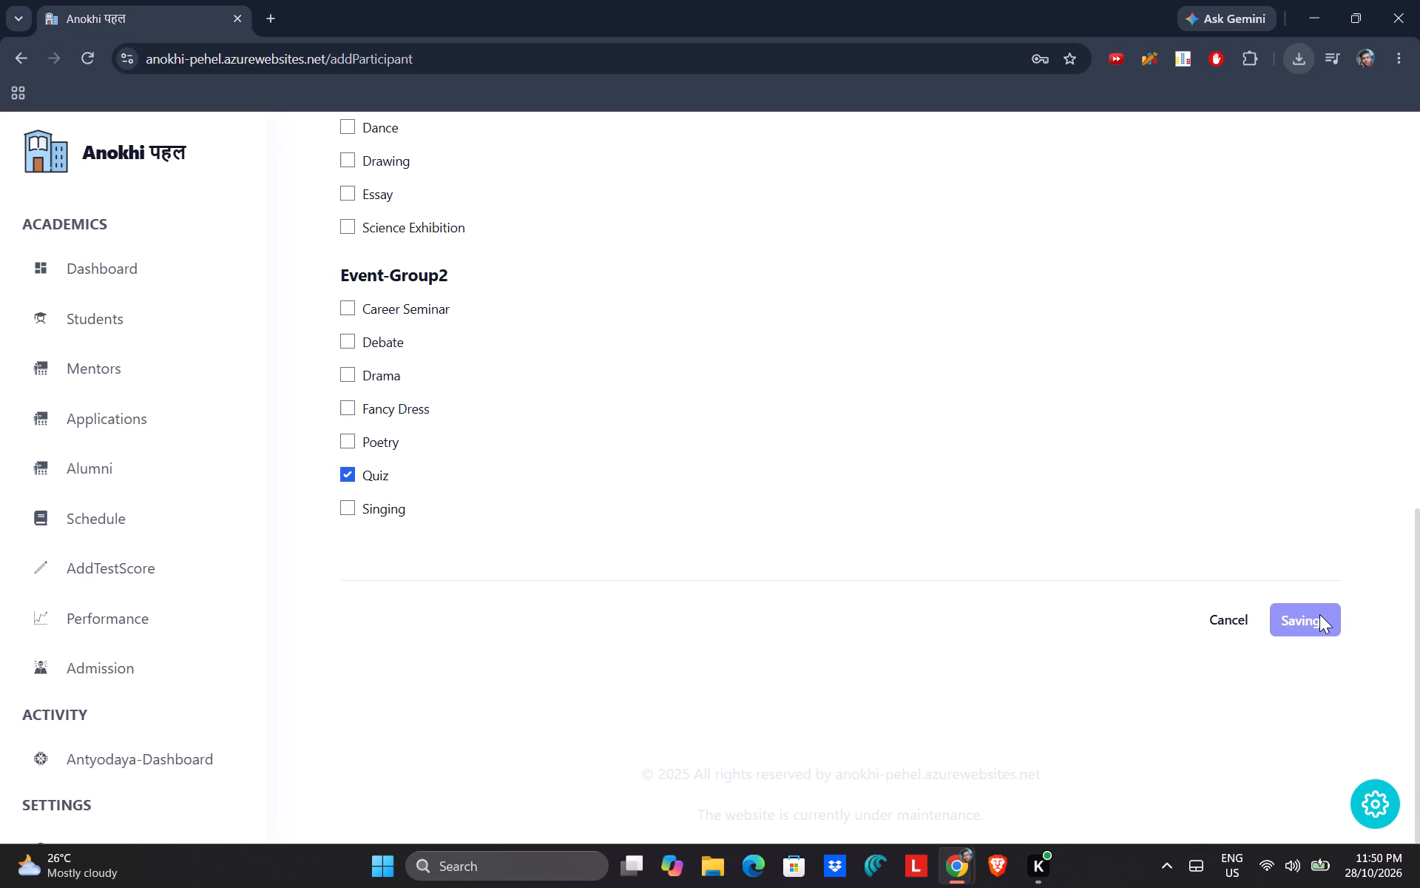
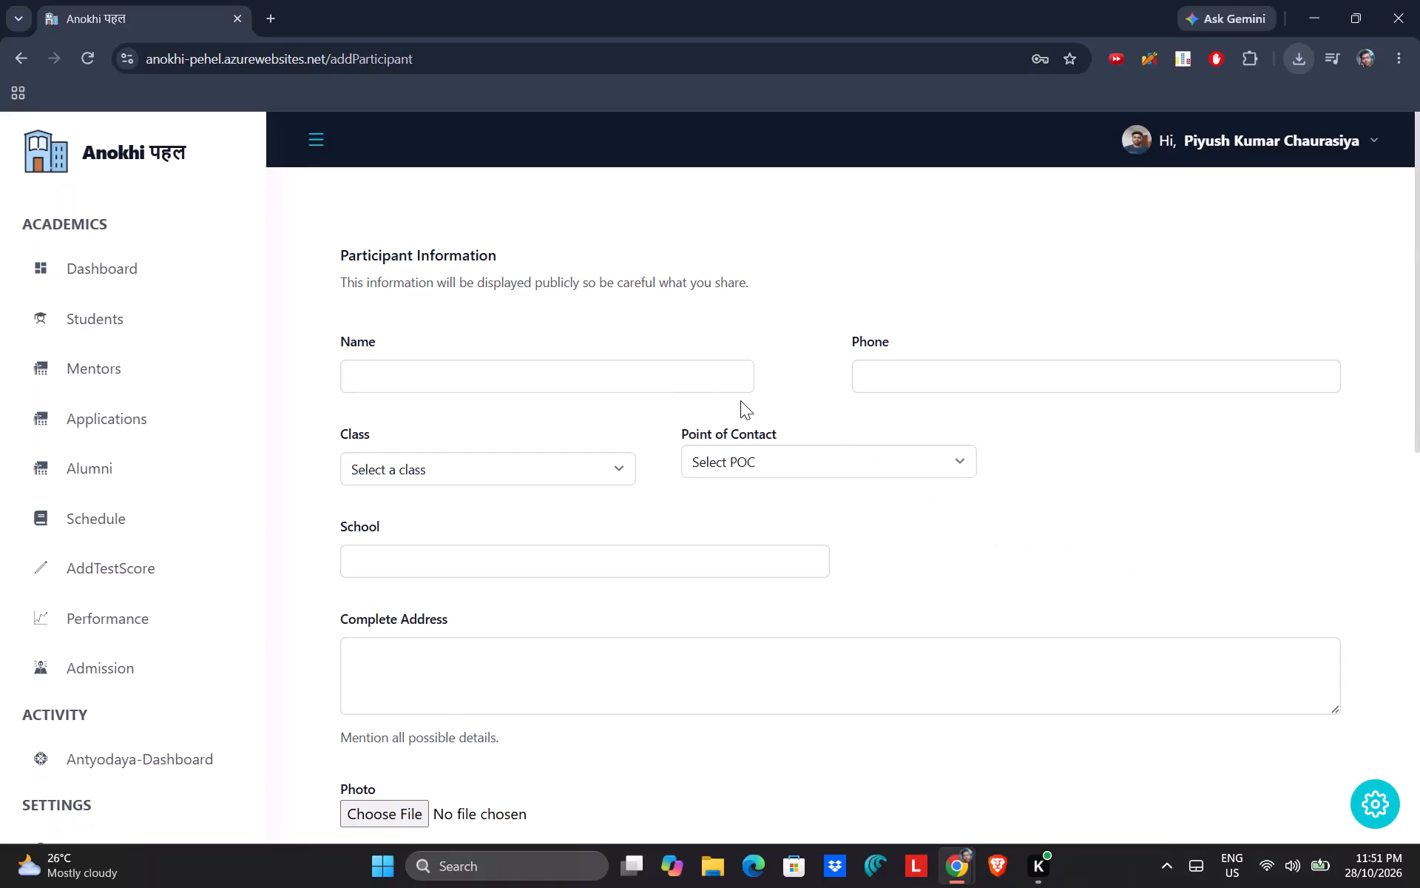
Start the next participant's registration by entering the participant's full name in the blank Participant Information form.
left_click(686, 385)
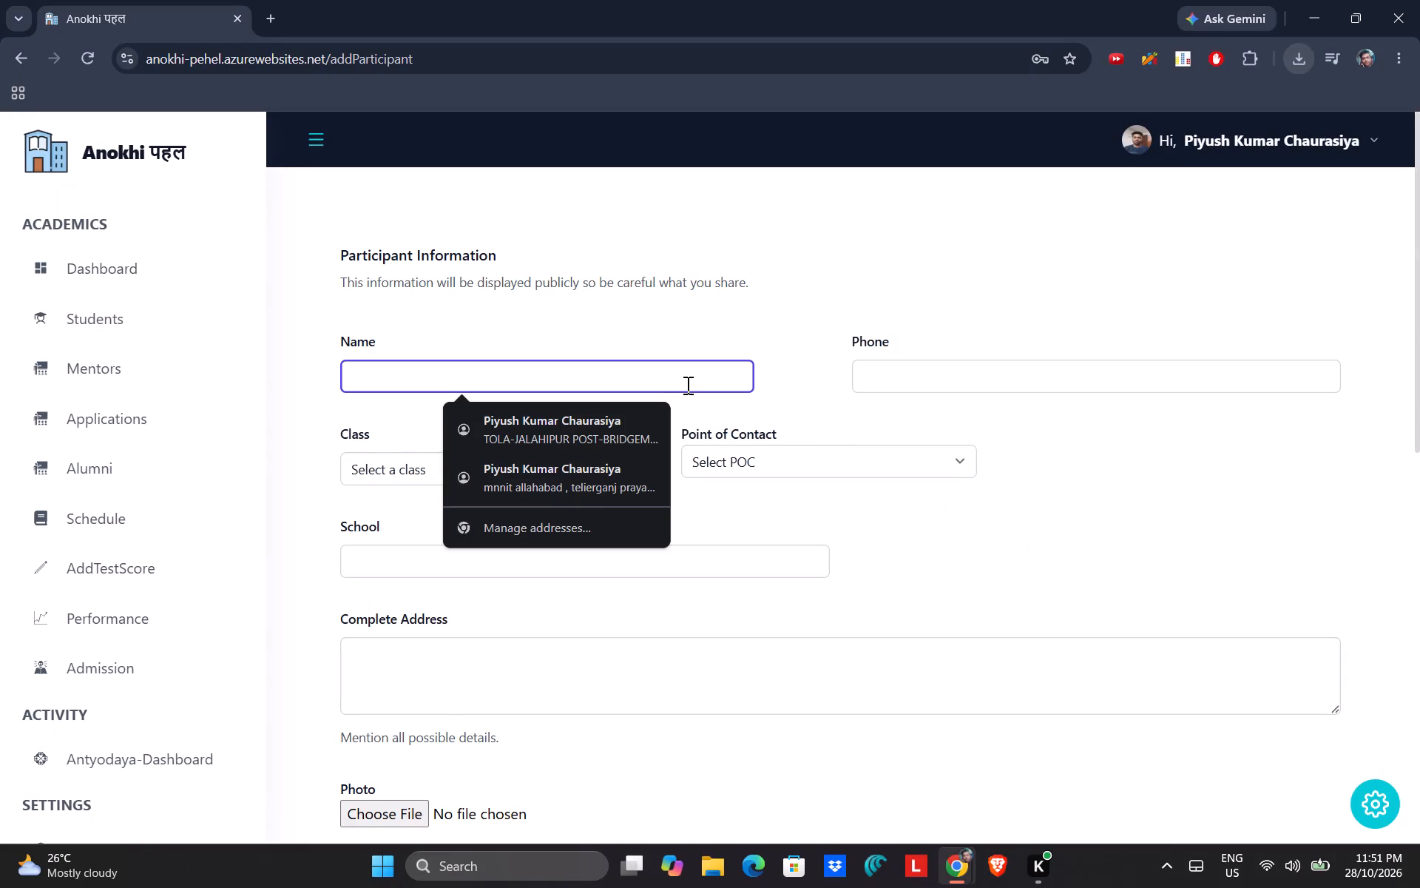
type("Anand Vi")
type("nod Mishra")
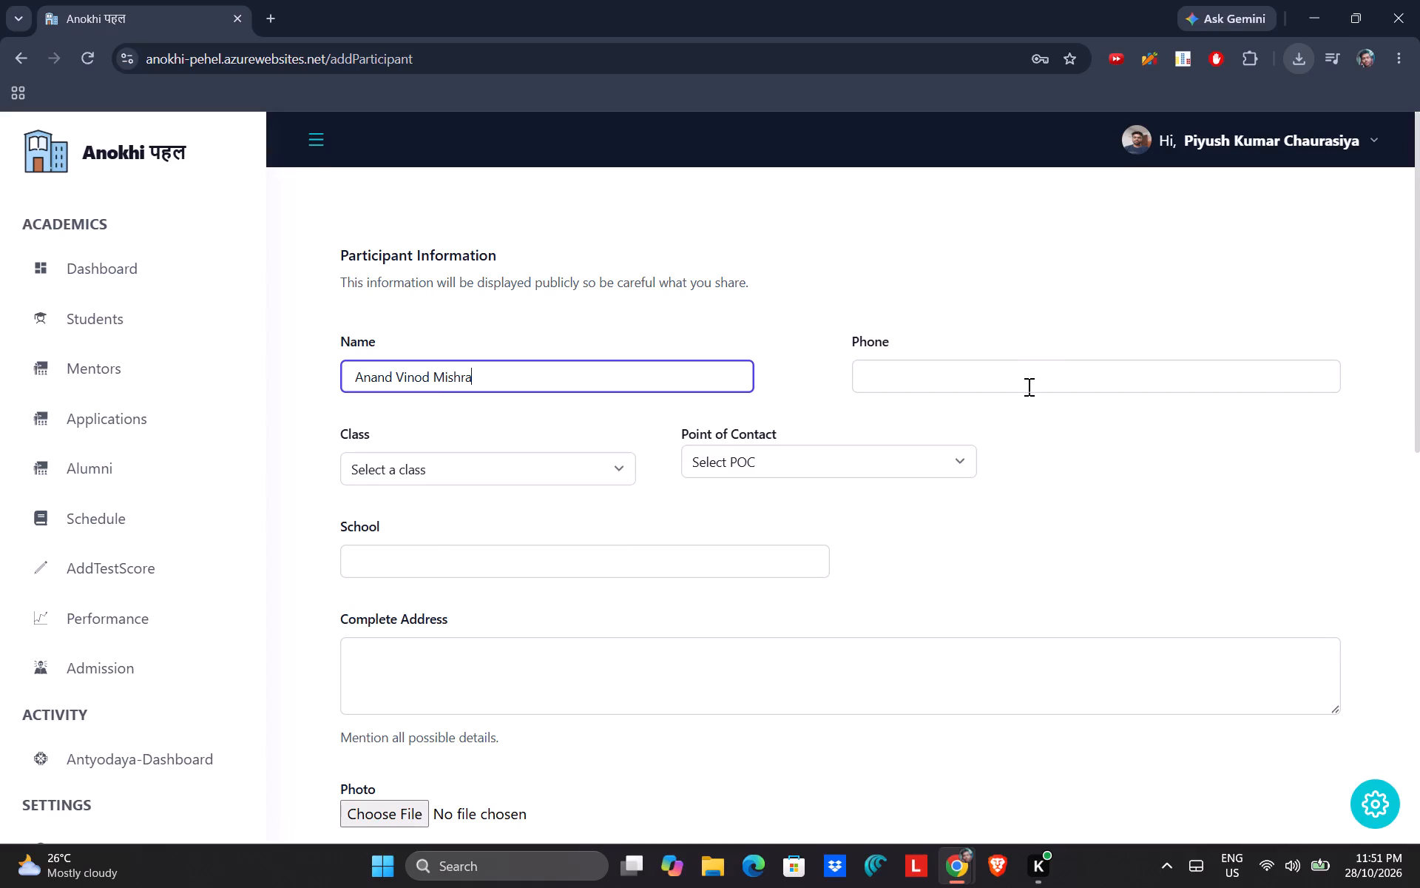
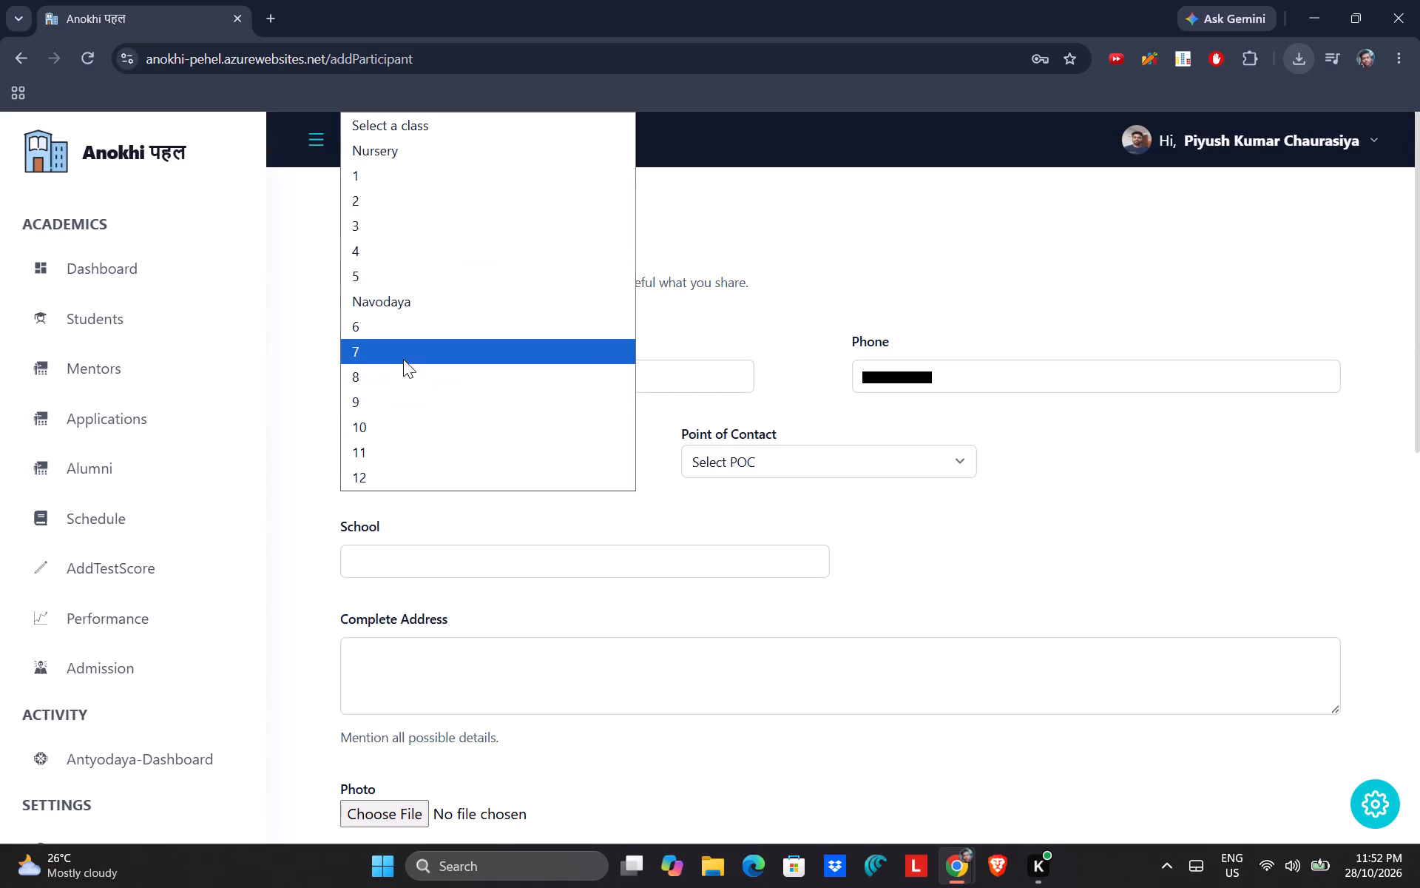
Set the participant's class to 8 and choose the point of contact belonging to Anokhi Pehel.
left_click(390, 369)
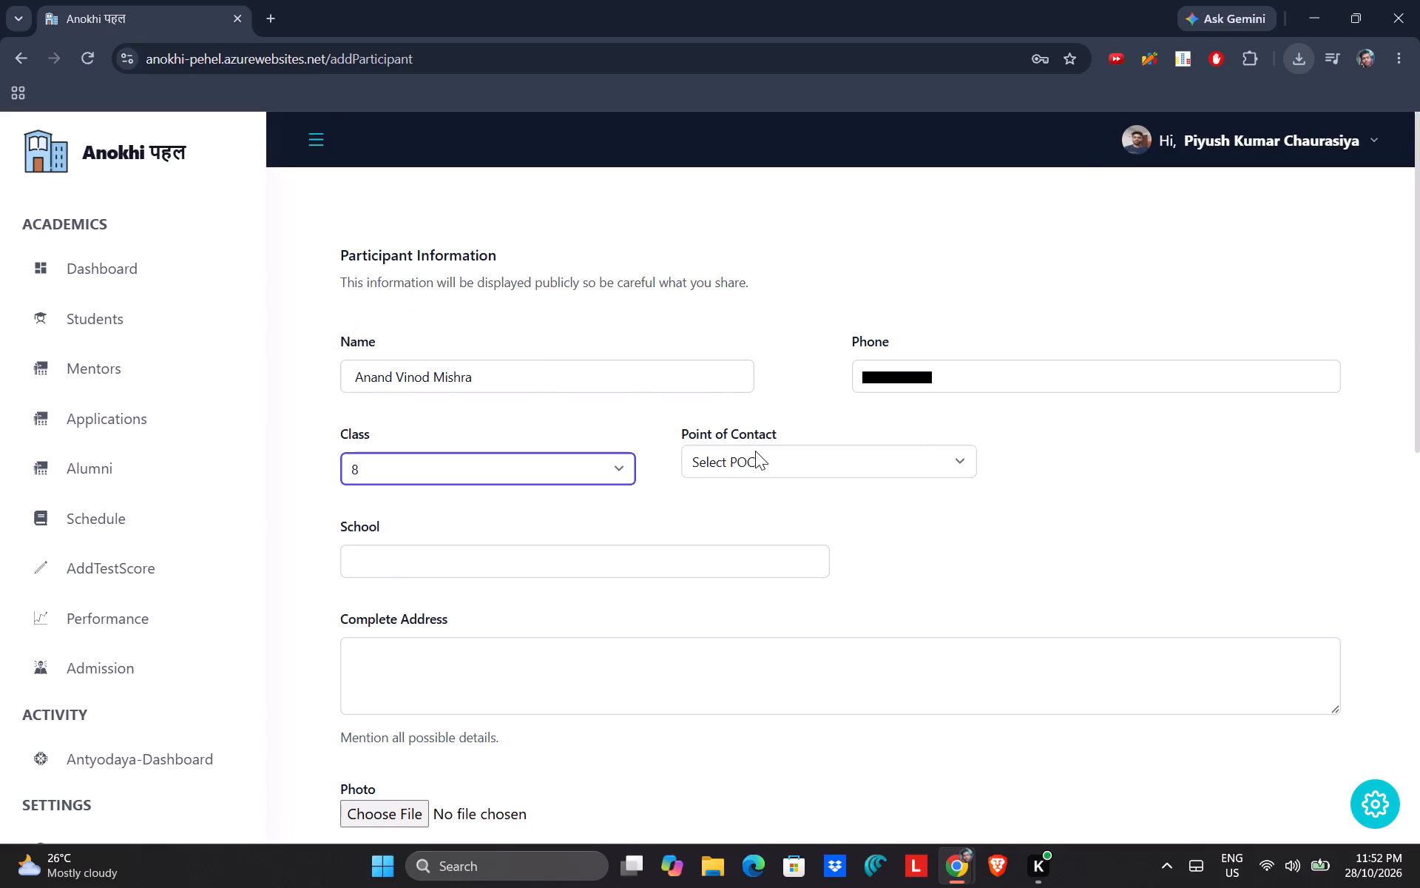
left_click(755, 451)
left_click(765, 147)
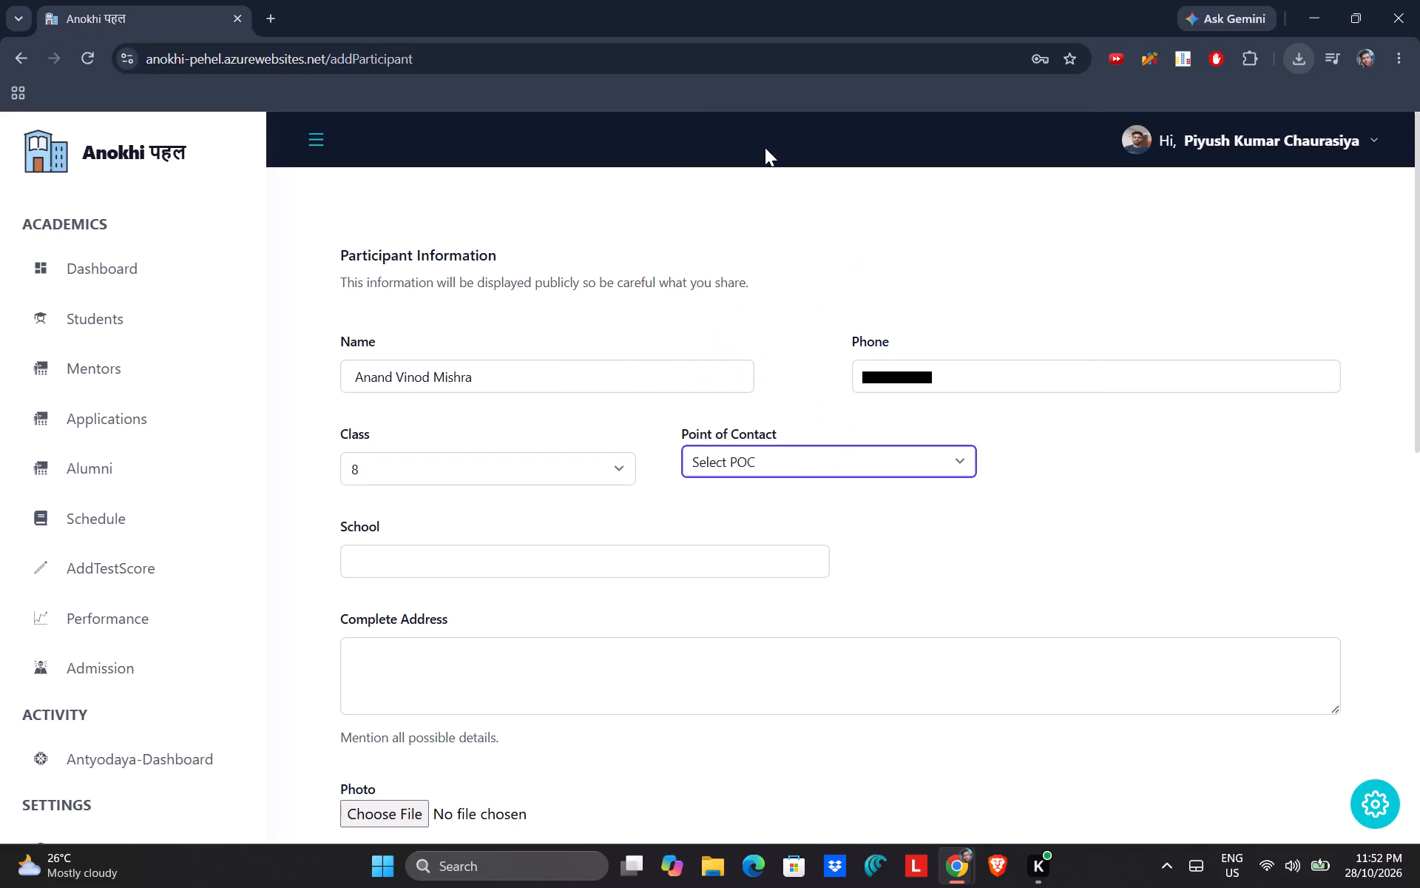
Enter the participant's locality and city as the complete address.
left_click(558, 657)
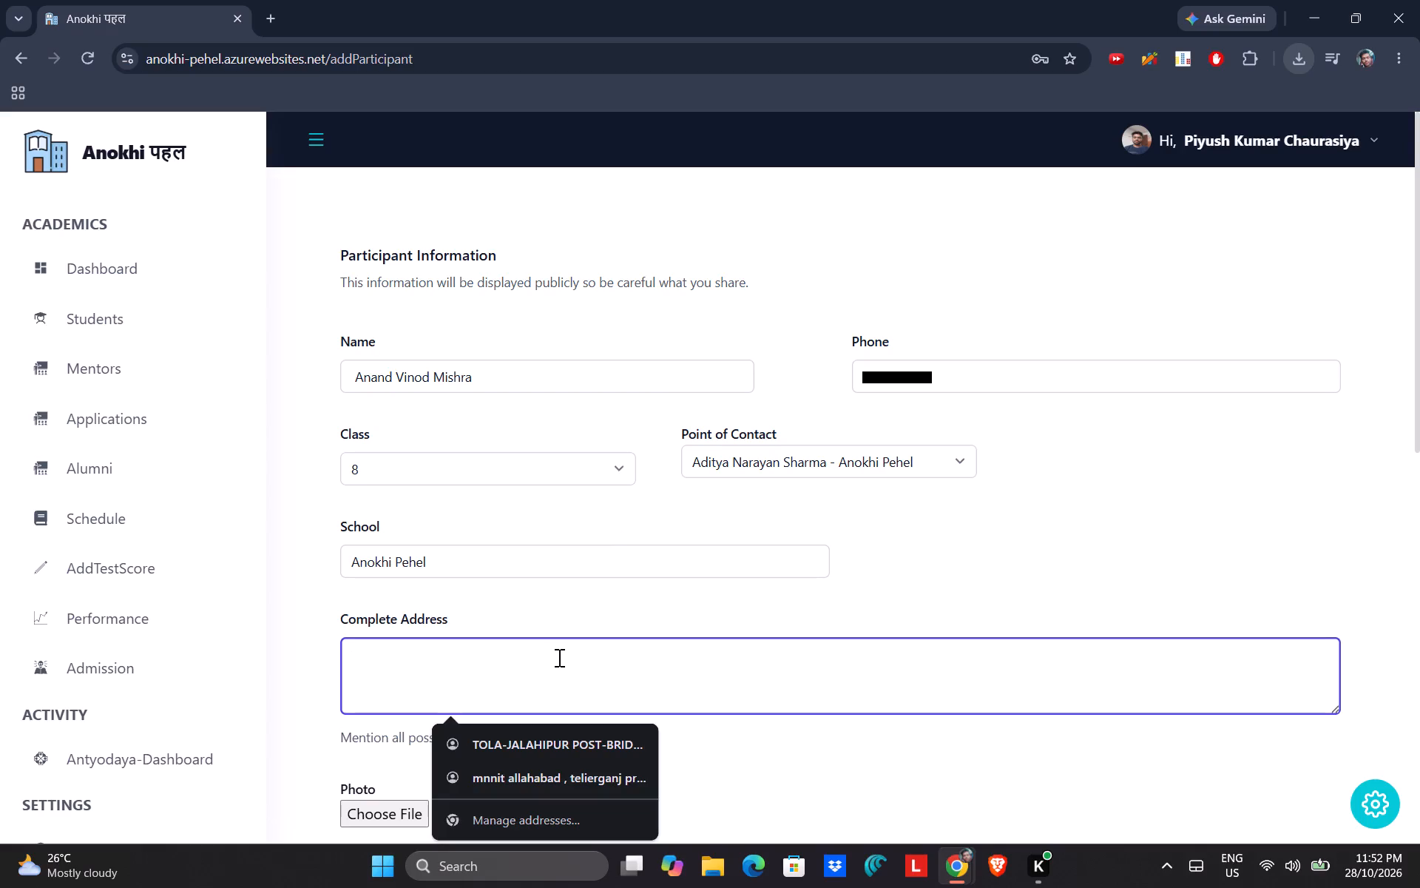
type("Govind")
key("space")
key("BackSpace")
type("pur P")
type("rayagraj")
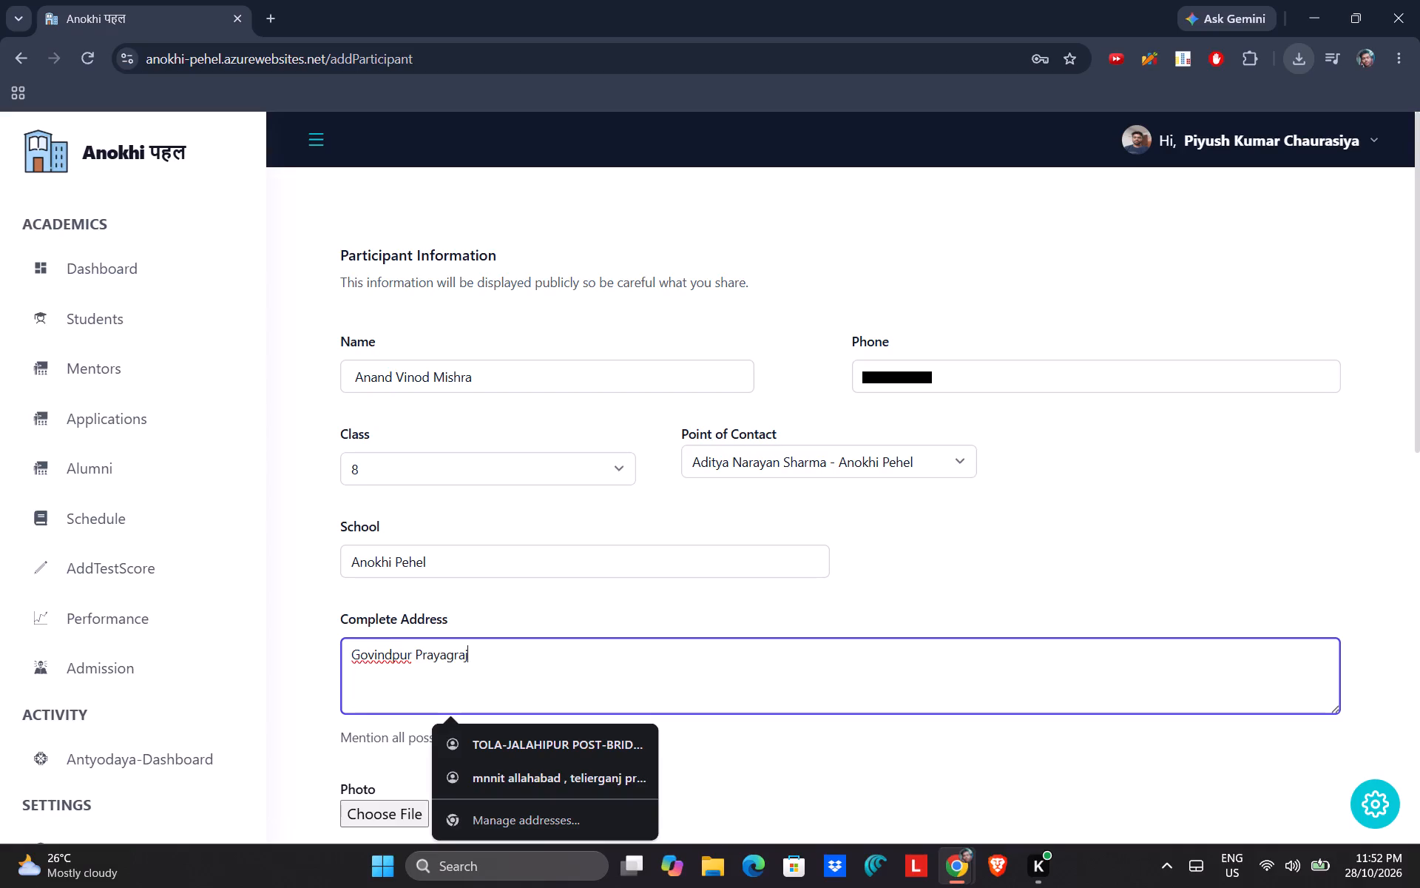
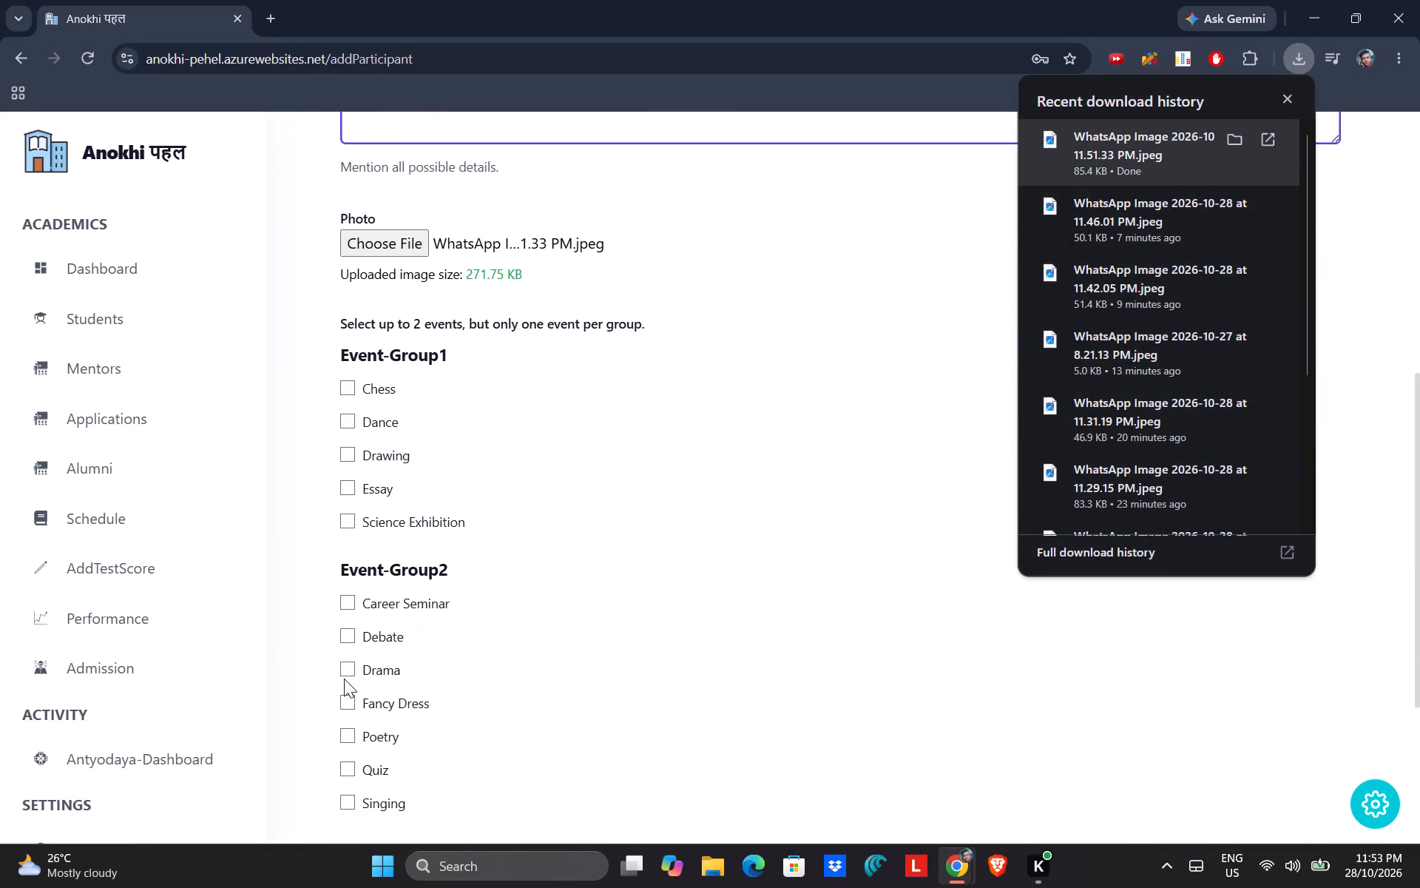
Select the participant's events: Drawing in Event-Group1 and Singing in Event-Group2.
left_click(356, 460)
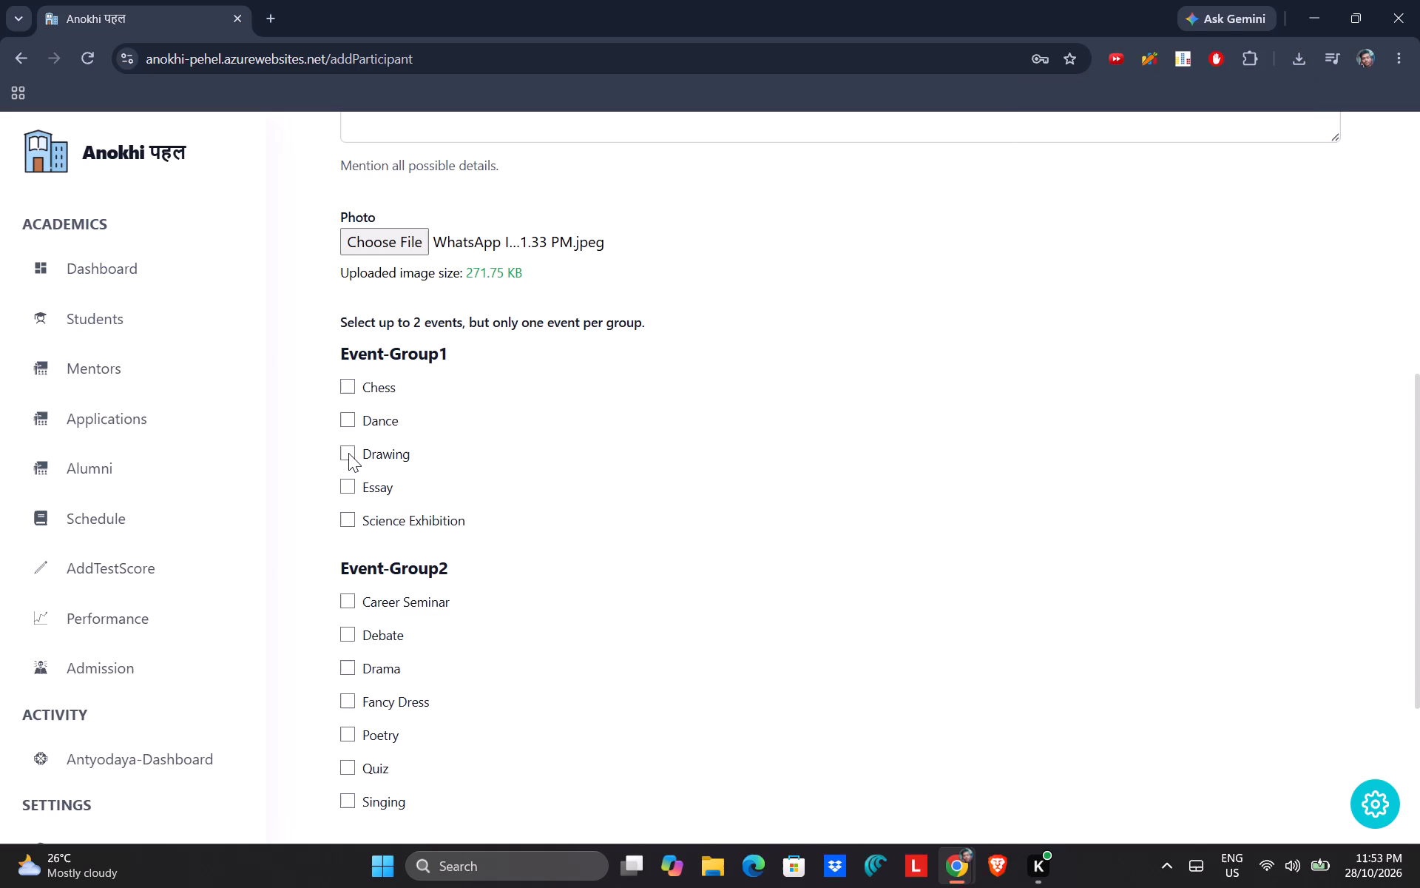
left_click(348, 453)
scroll(348, 453, "down", 1)
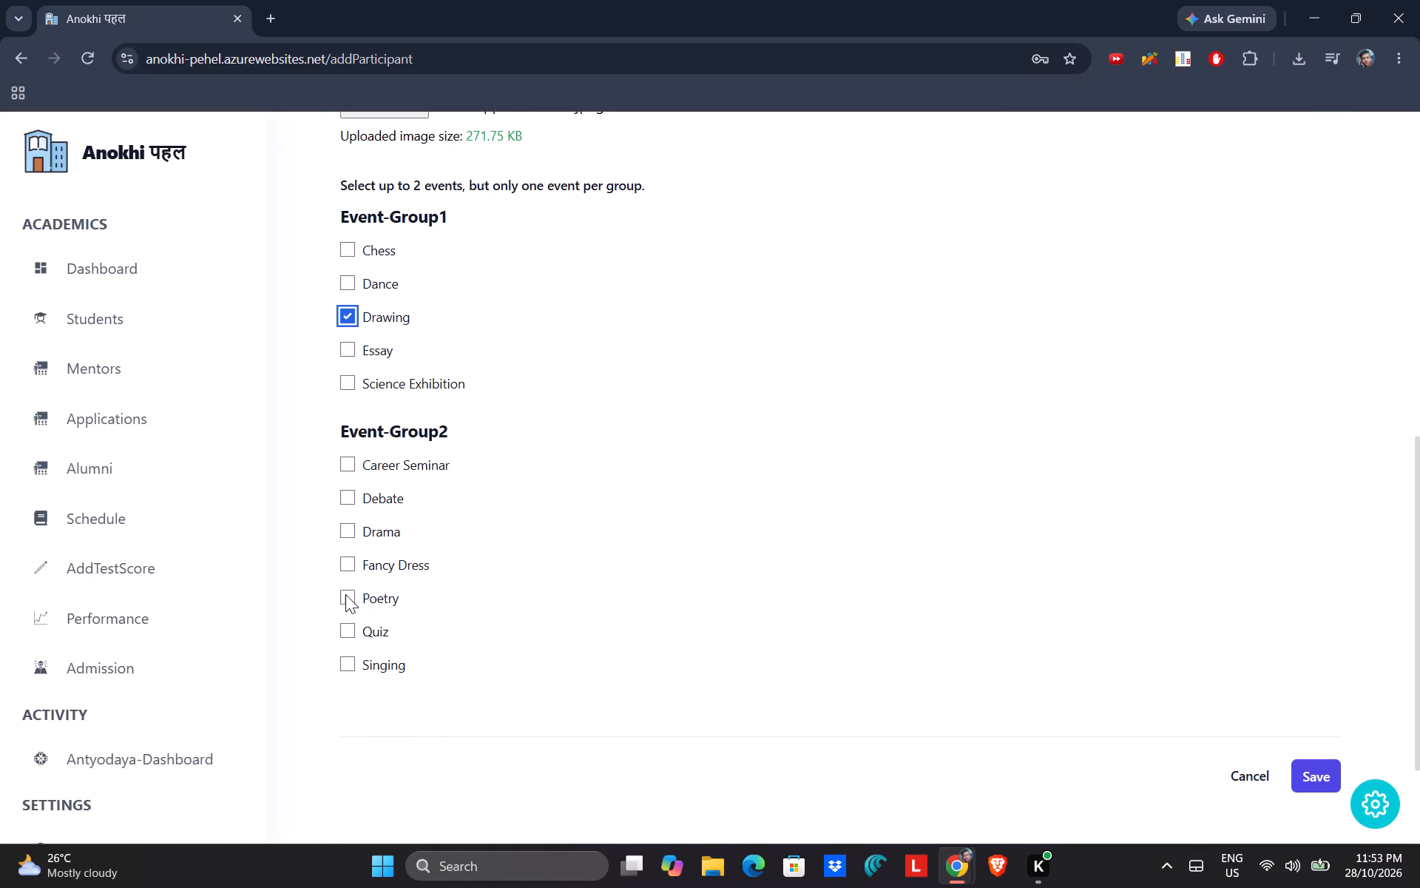
left_click(357, 662)
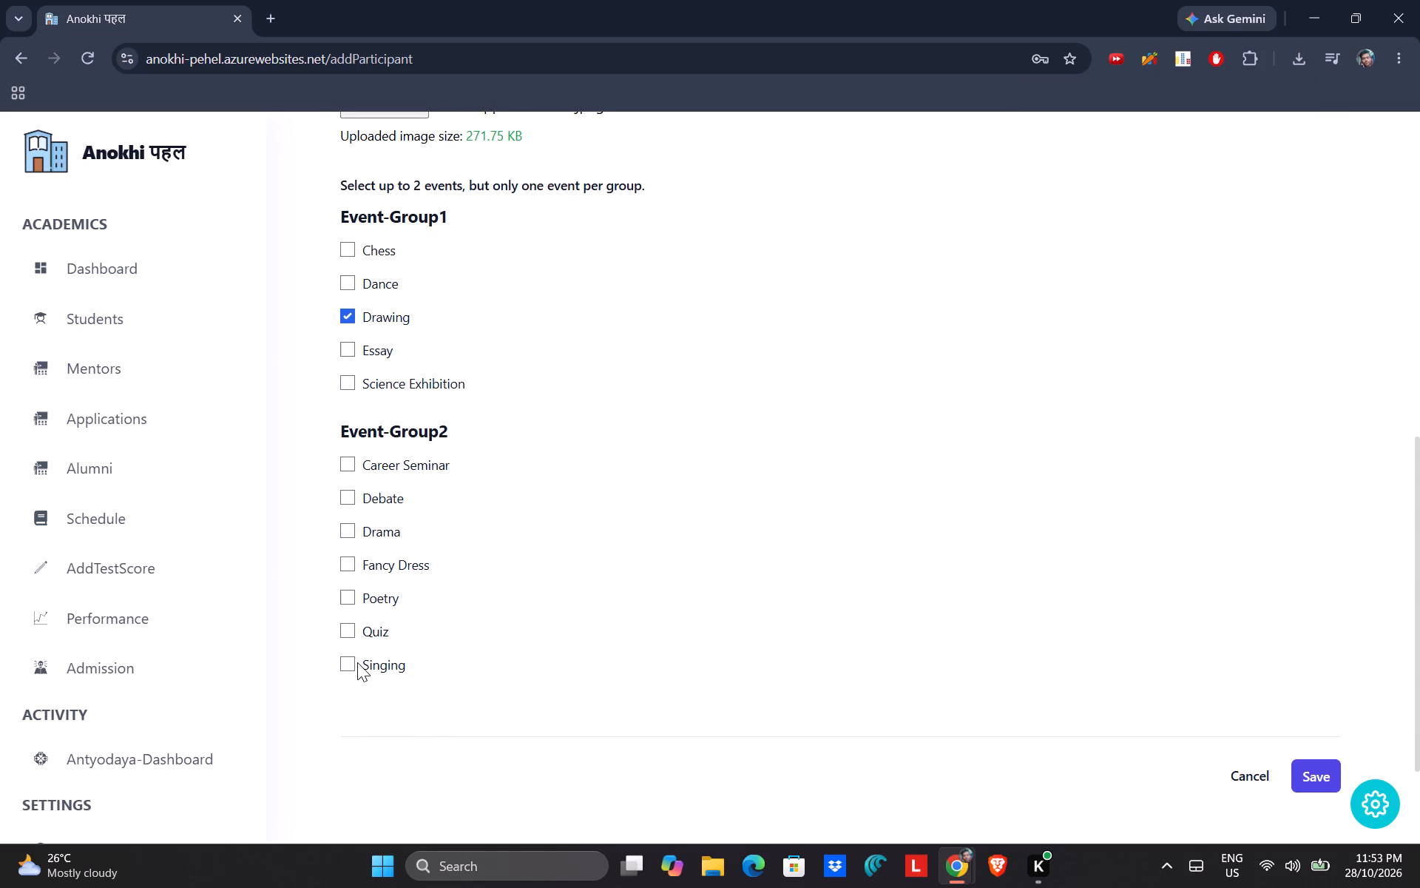
left_click(348, 662)
Save the participant's registration and continue past the submission confirmation.
scroll(889, 661, "down", 1)
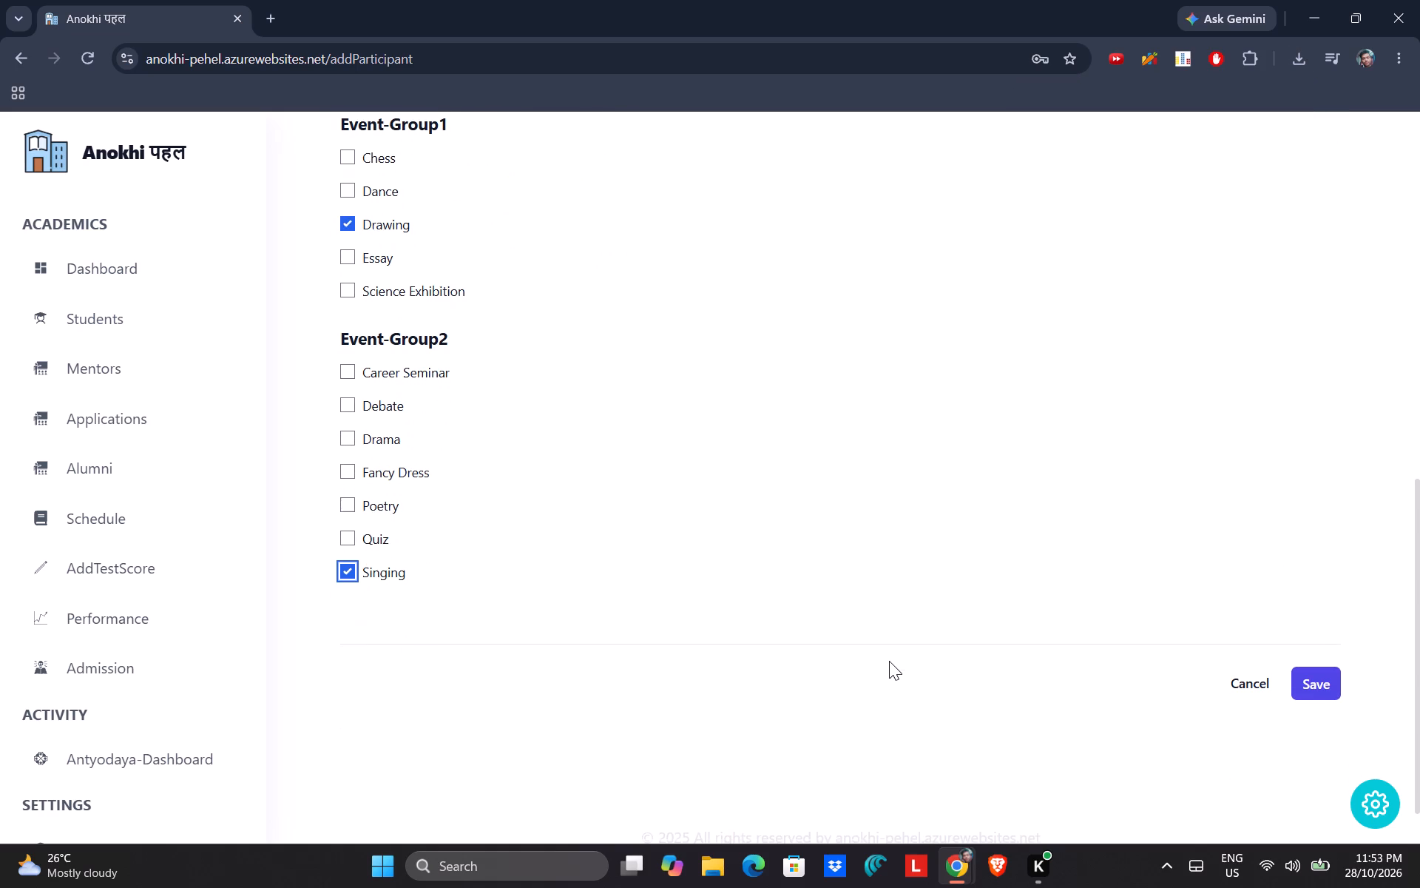
left_click(1300, 678)
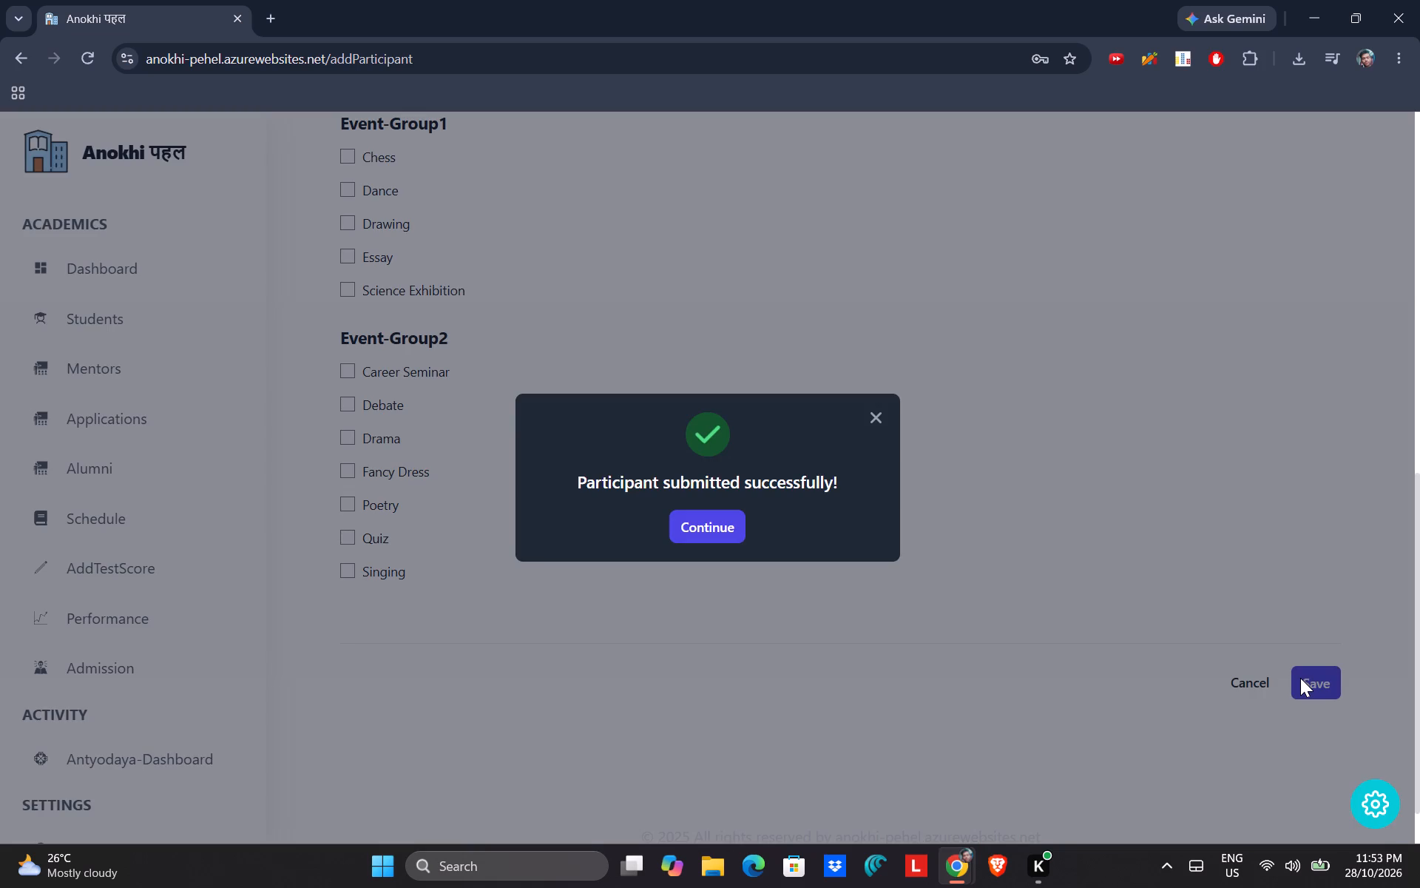
left_click(694, 518)
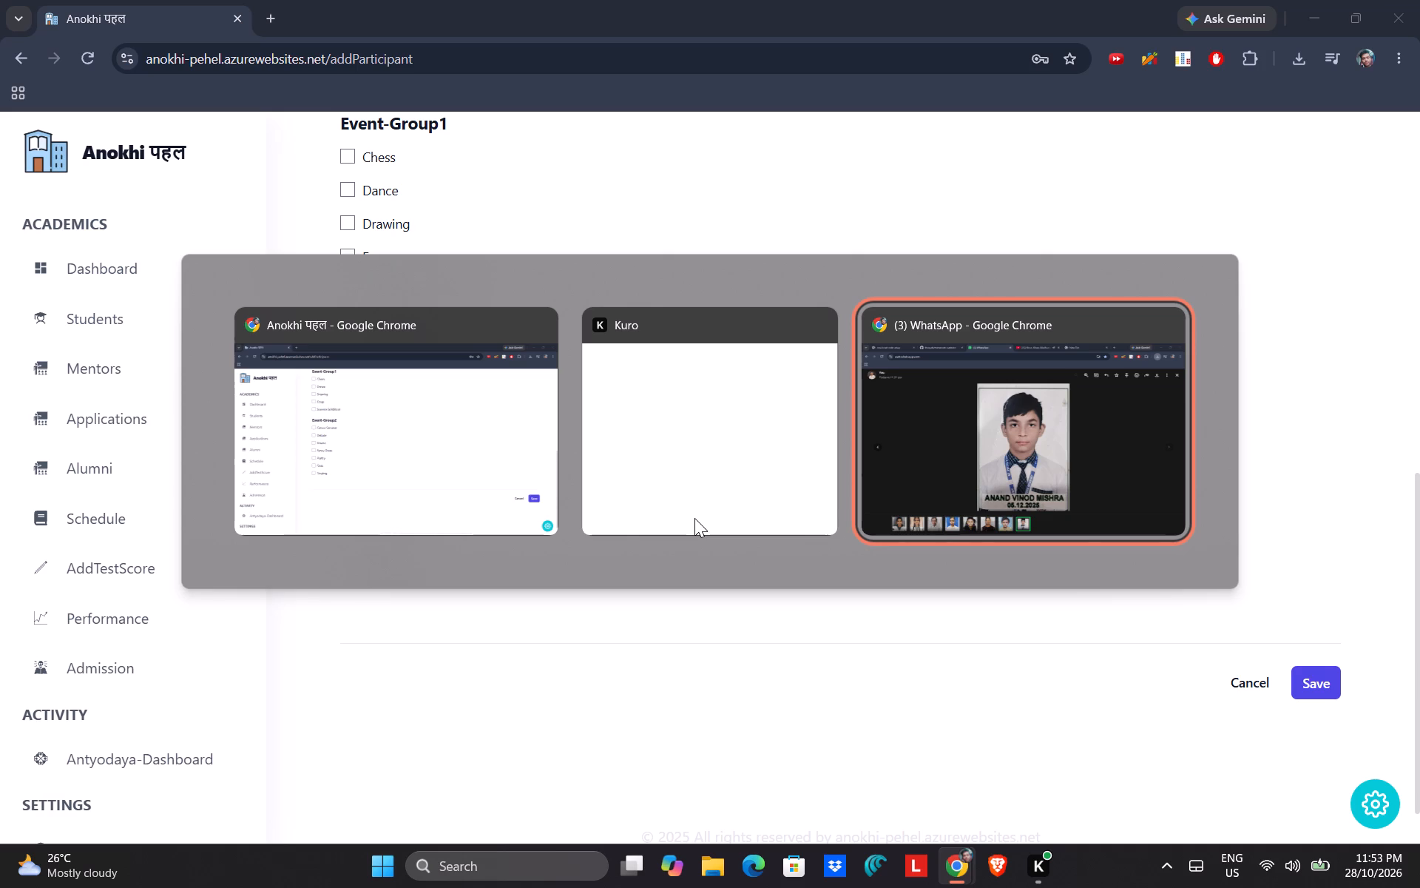